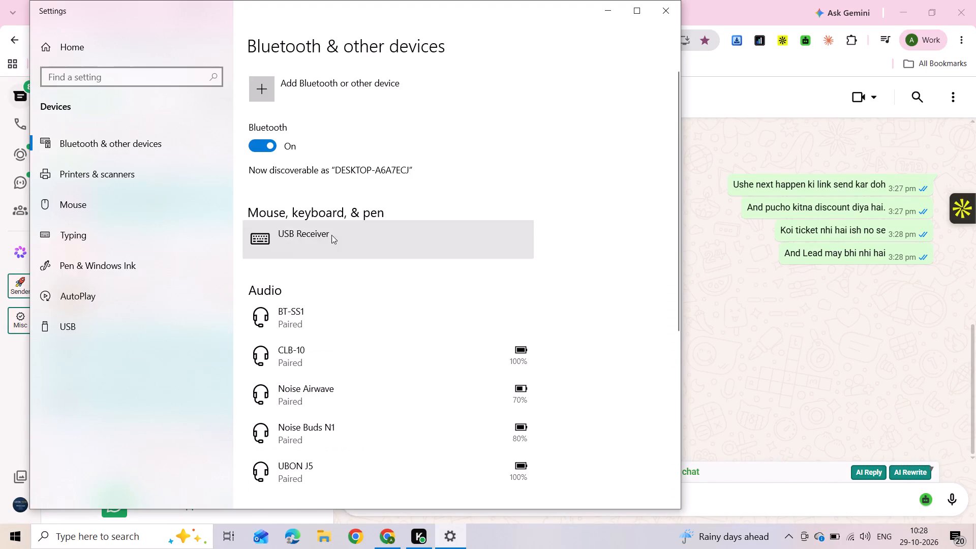
# Connect the paired UBON J5 audio device over Bluetooth.
pyautogui.scroll(-1, 299, 417)
pyautogui.click(311, 400)
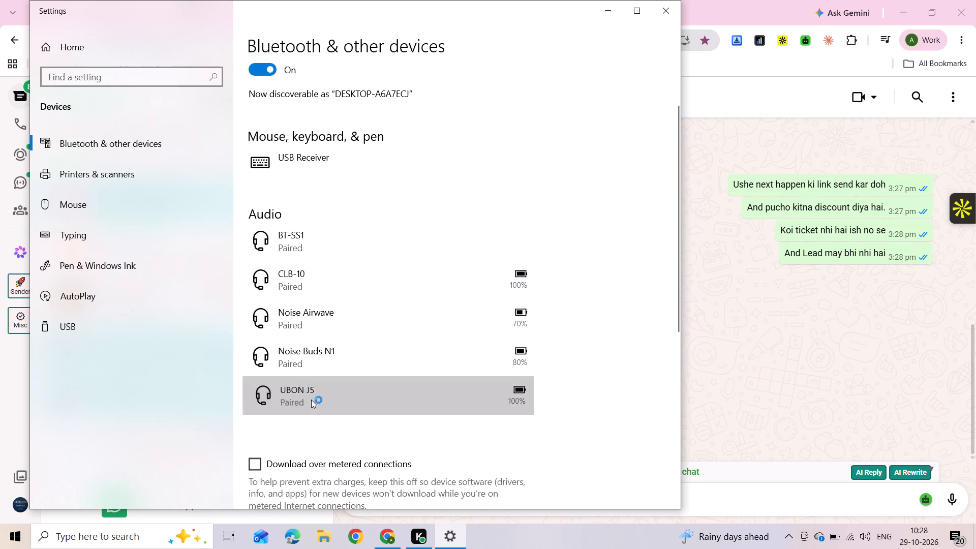
pyautogui.click(402, 430)
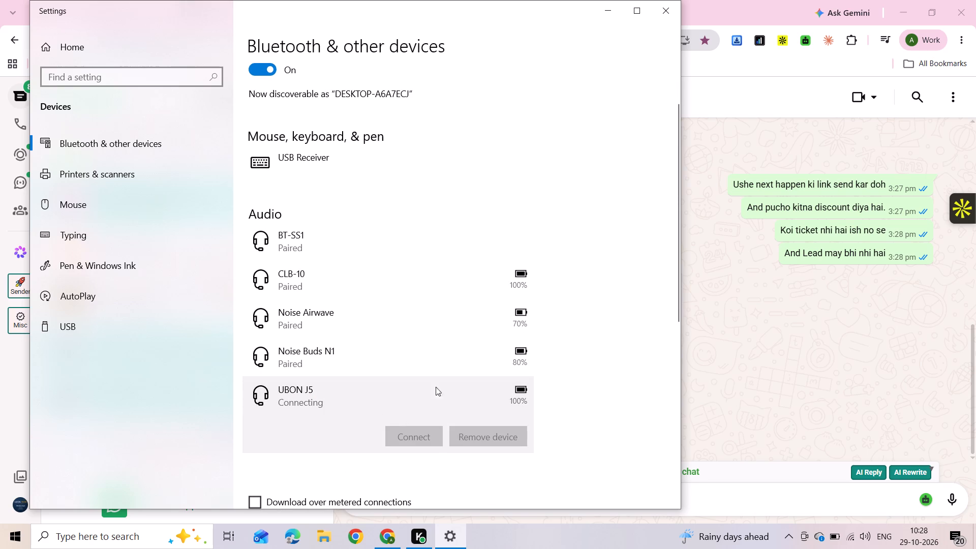
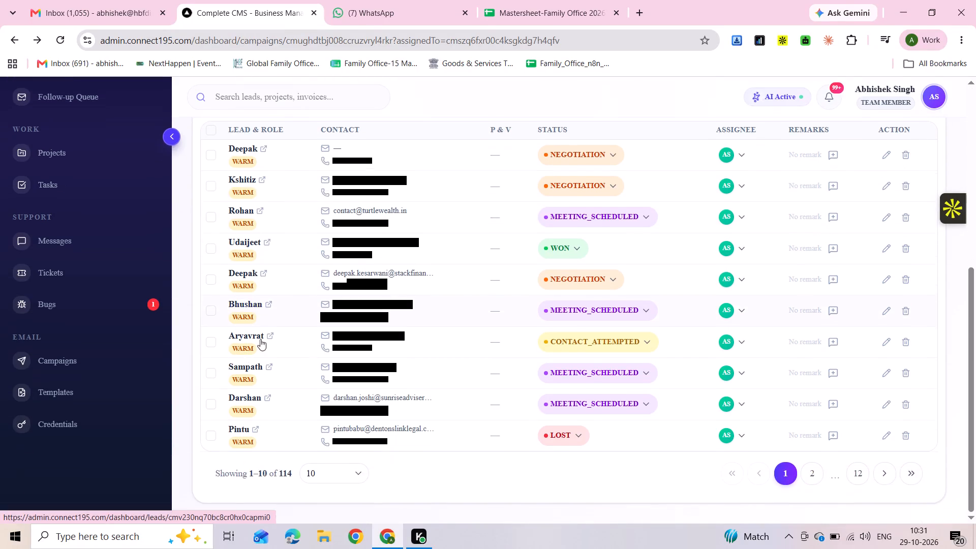
# Review the campaign's assigned leads, checking their contact details and statuses, along with the campaign's summary figures.
pyautogui.scroll(3, 374, 300)
pyautogui.scroll(-5, 469, 301)
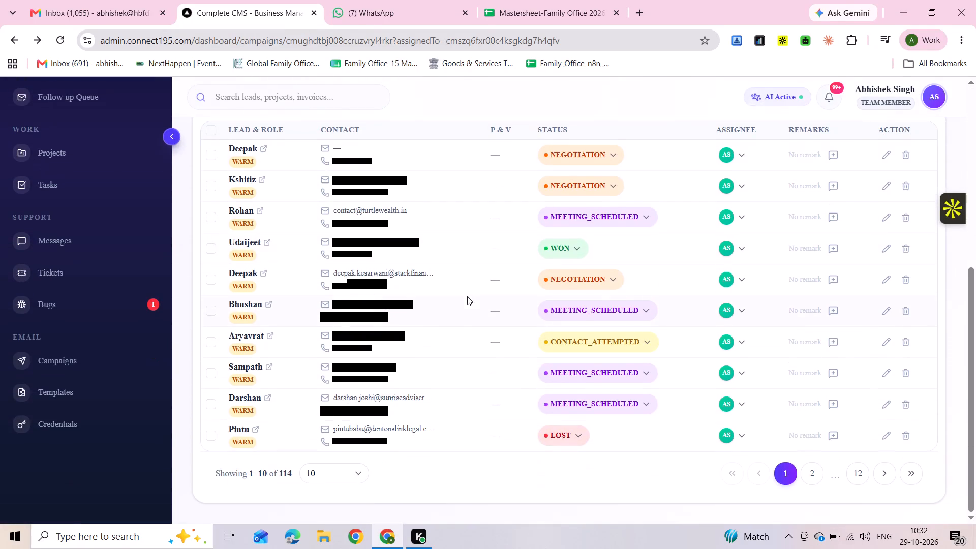
pyautogui.scroll(1, 475, 343)
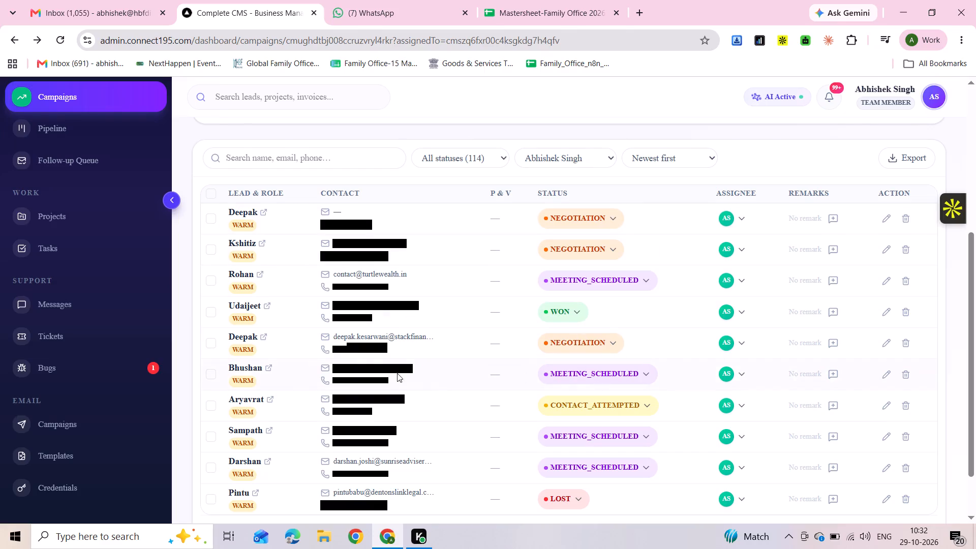
pyautogui.scroll(-1, 581, 407)
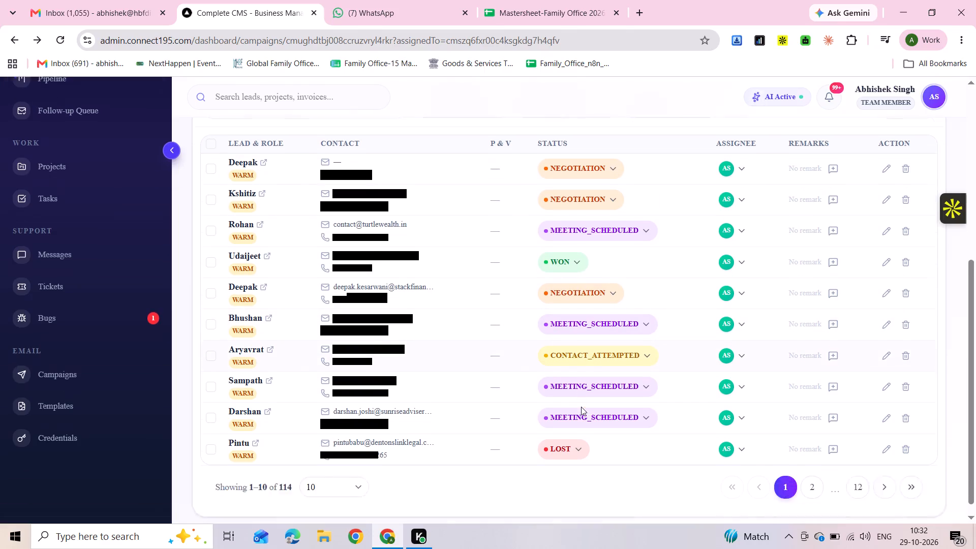
pyautogui.scroll(4, 529, 352)
pyautogui.scroll(1, 375, 220)
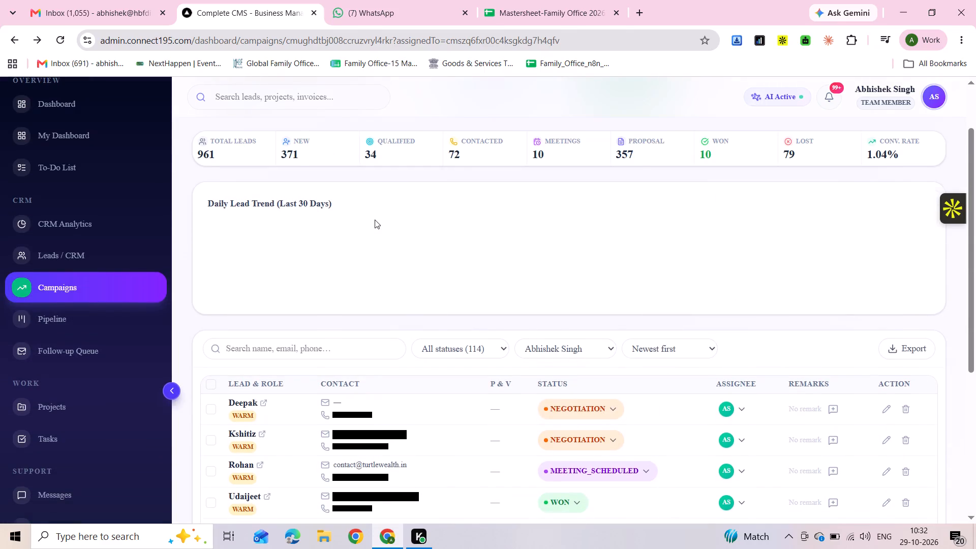
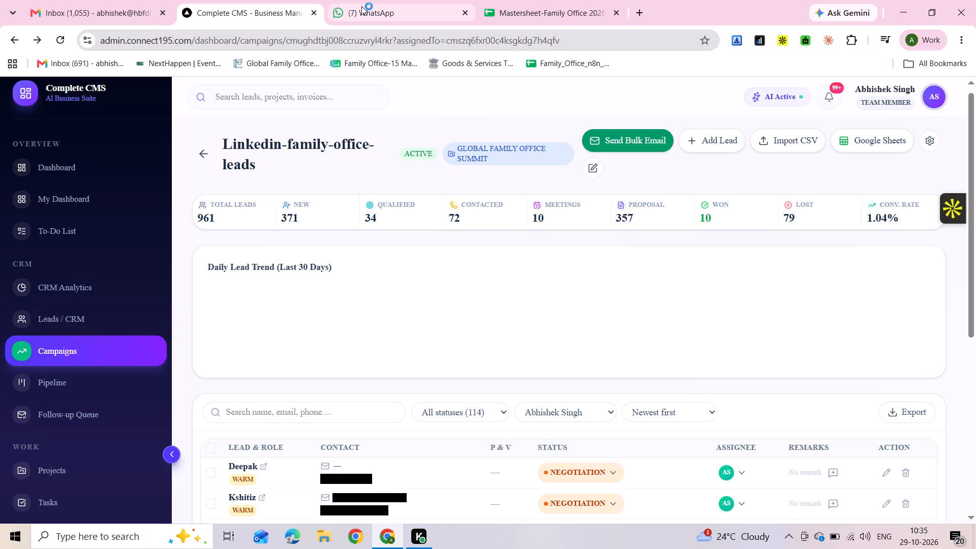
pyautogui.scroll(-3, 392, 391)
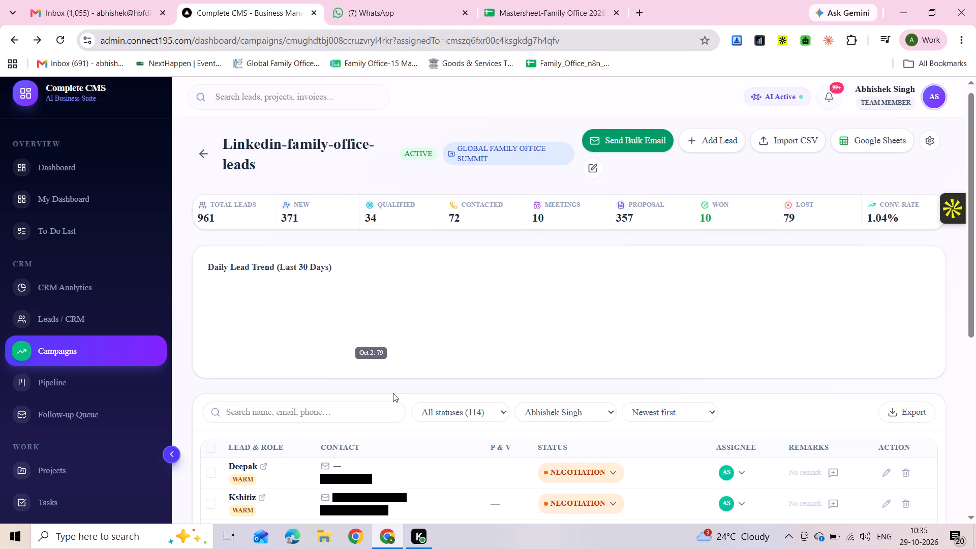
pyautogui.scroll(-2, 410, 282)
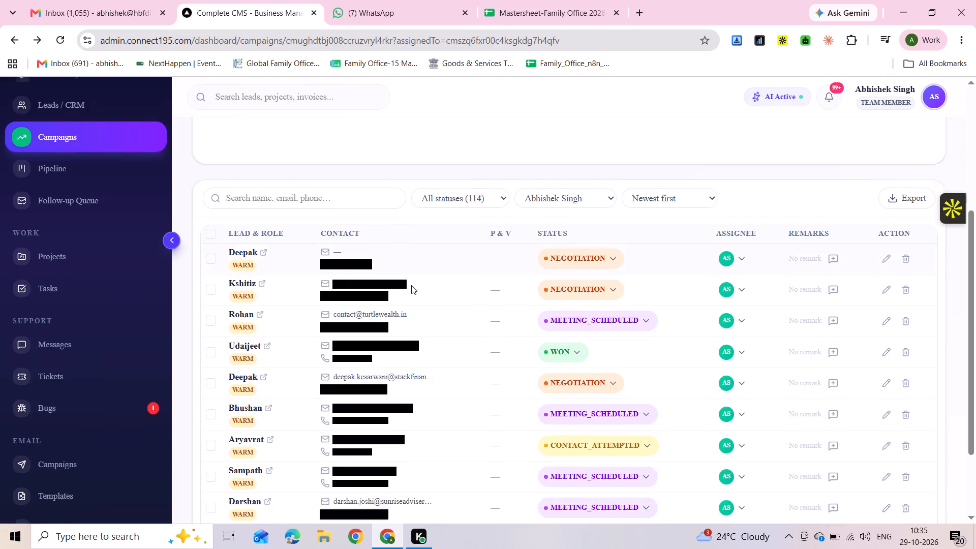
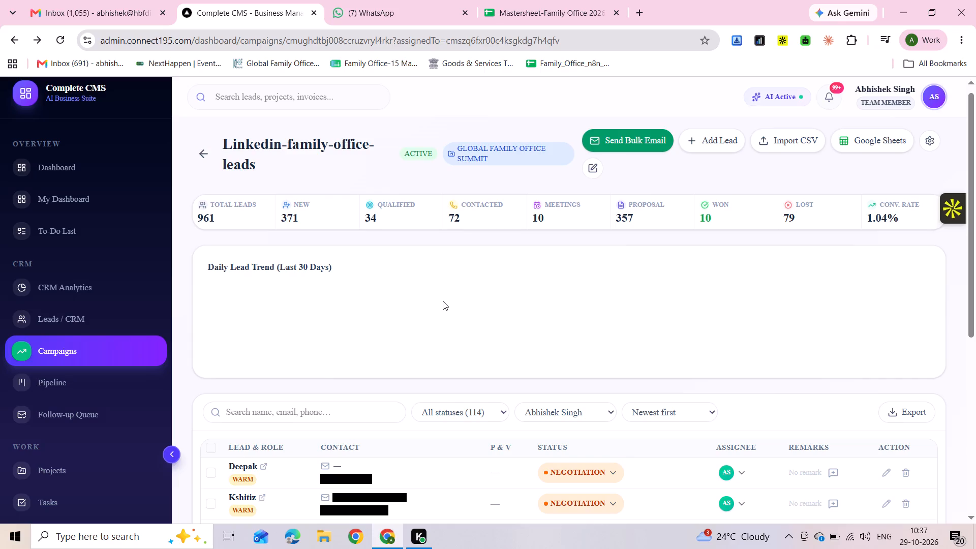
# Filter the campaign's assigned leads by the Negotiation status.
pyautogui.scroll(-6, 472, 349)
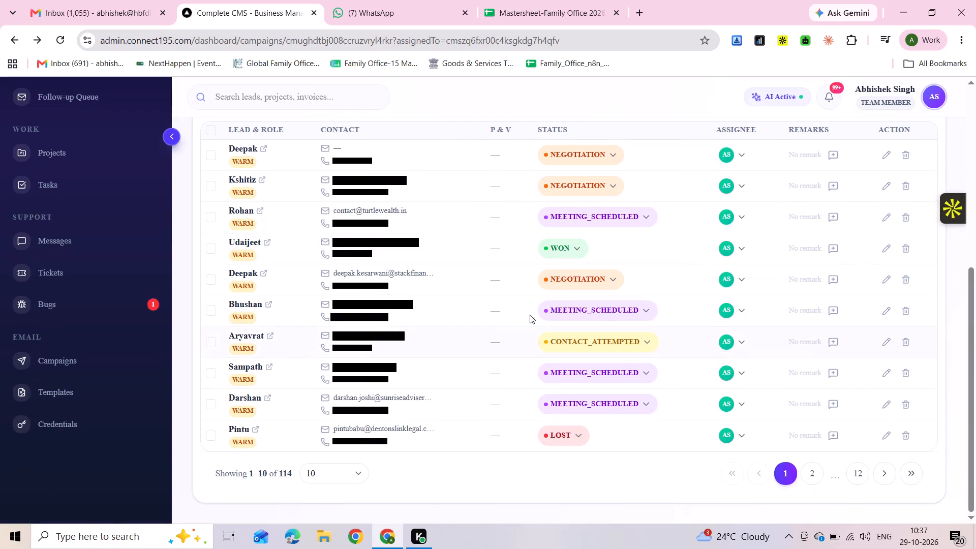
pyautogui.scroll(-1, 714, 238)
pyautogui.scroll(2, 605, 203)
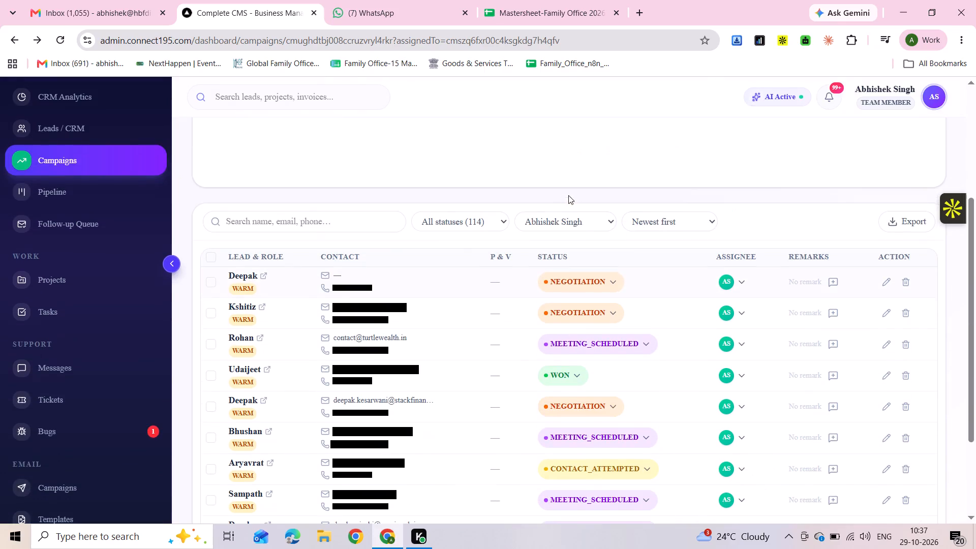
pyautogui.click(440, 226)
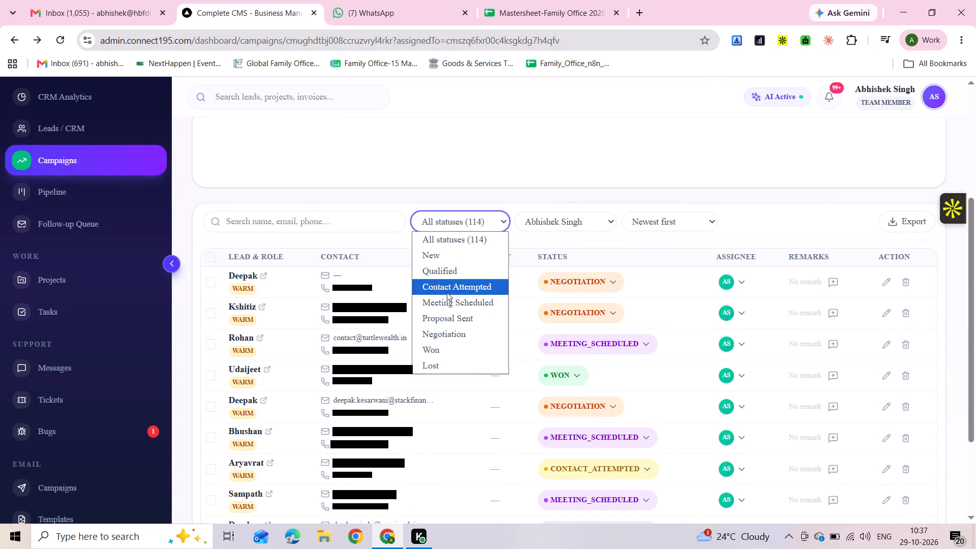
pyautogui.click(448, 330)
# Examine the Negotiation leads assigned in the campaign, checking their names, contact details and remarks.
pyautogui.scroll(-1, 449, 329)
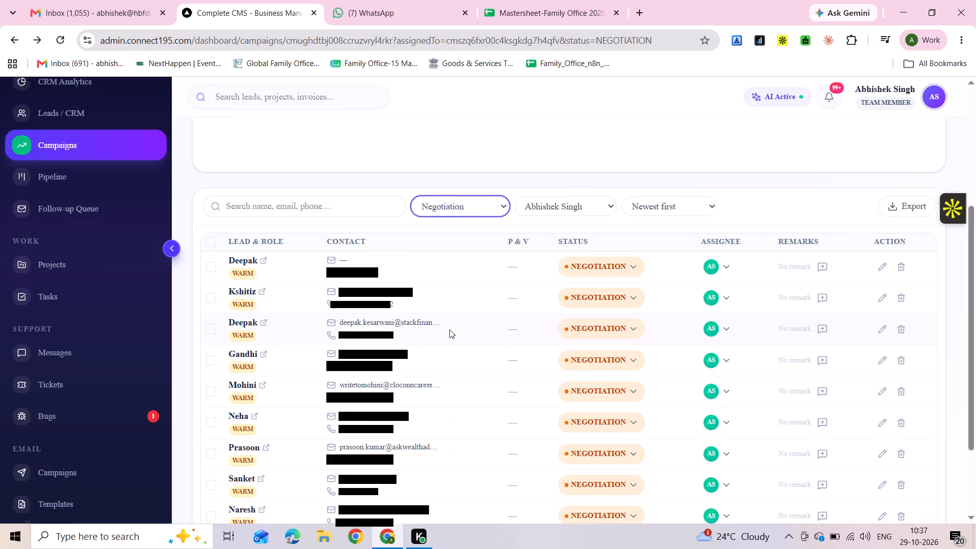
pyautogui.scroll(-5, 449, 329)
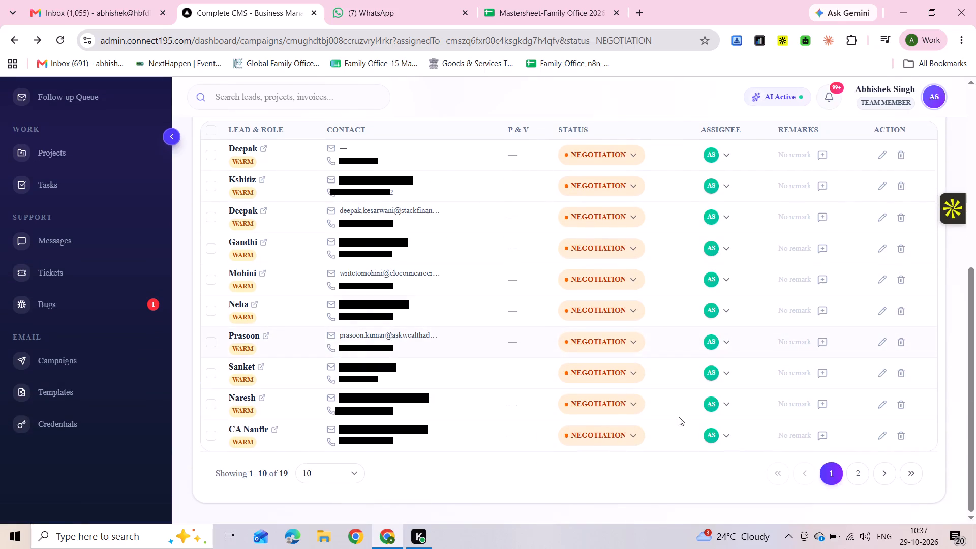
pyautogui.scroll(3, 545, 316)
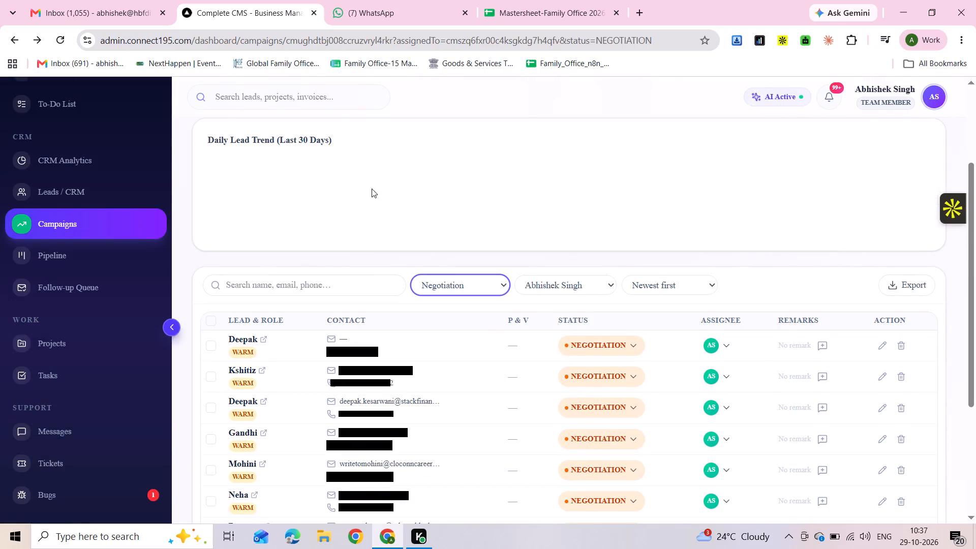
pyautogui.scroll(-2, 472, 273)
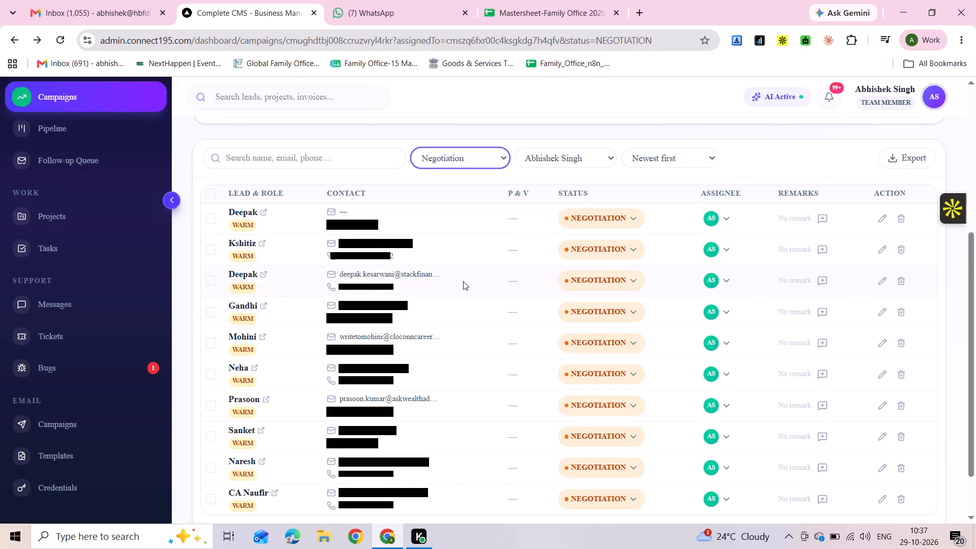
pyautogui.scroll(-4, 463, 281)
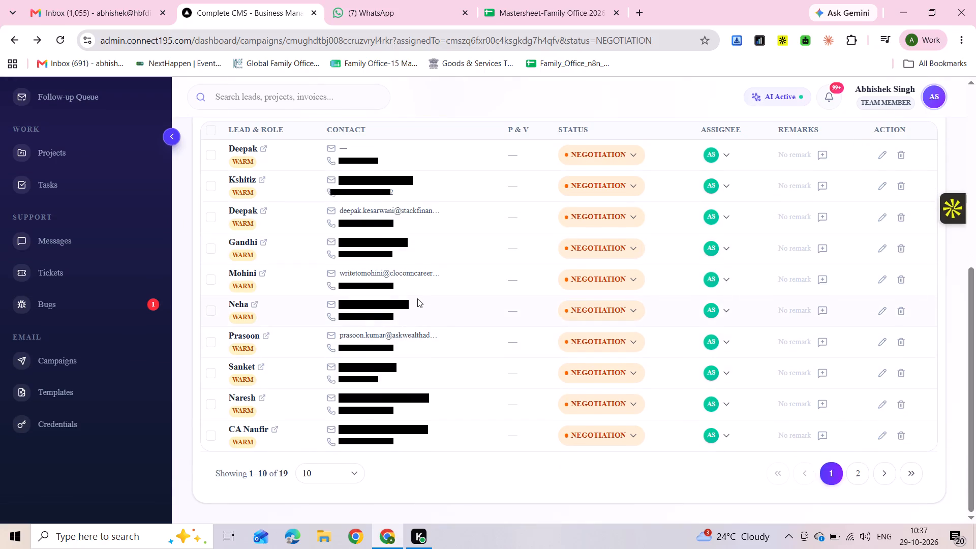
pyautogui.scroll(1, 417, 297)
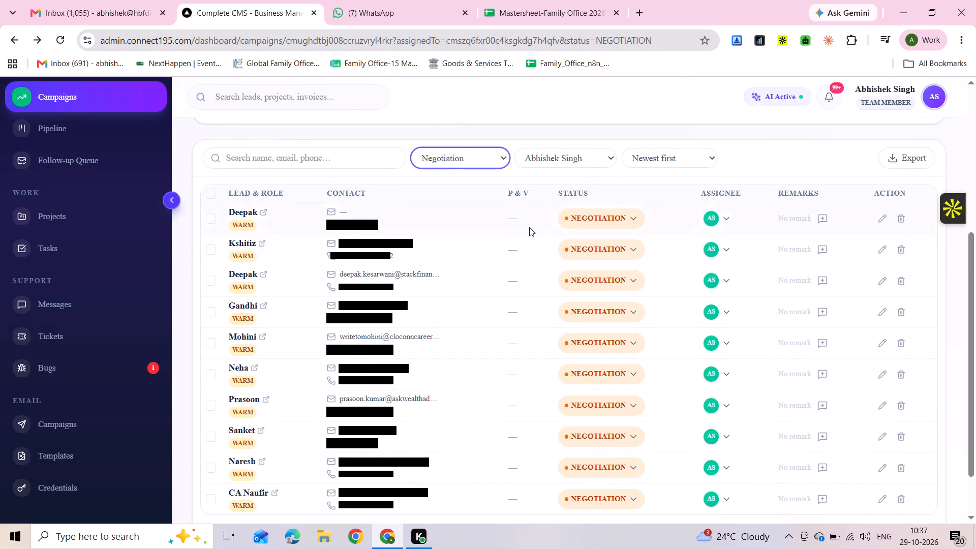
pyautogui.scroll(-1, 526, 181)
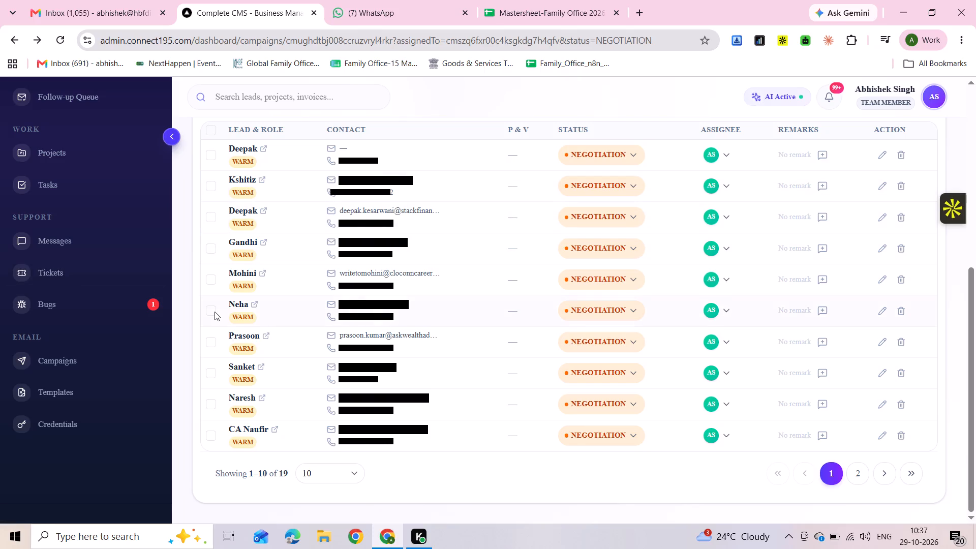
pyautogui.scroll(3, 314, 210)
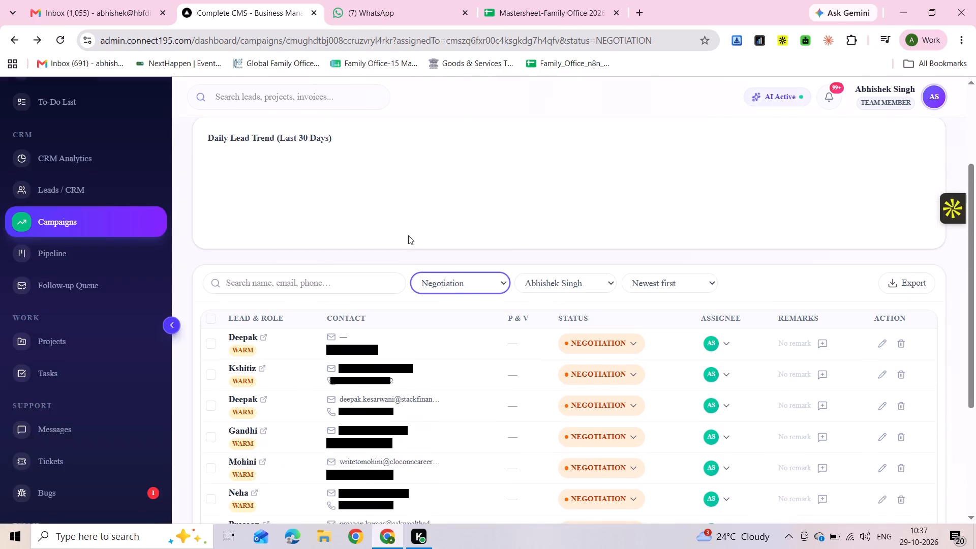
# Change the campaign's lead status filter to New.
pyautogui.click(462, 283)
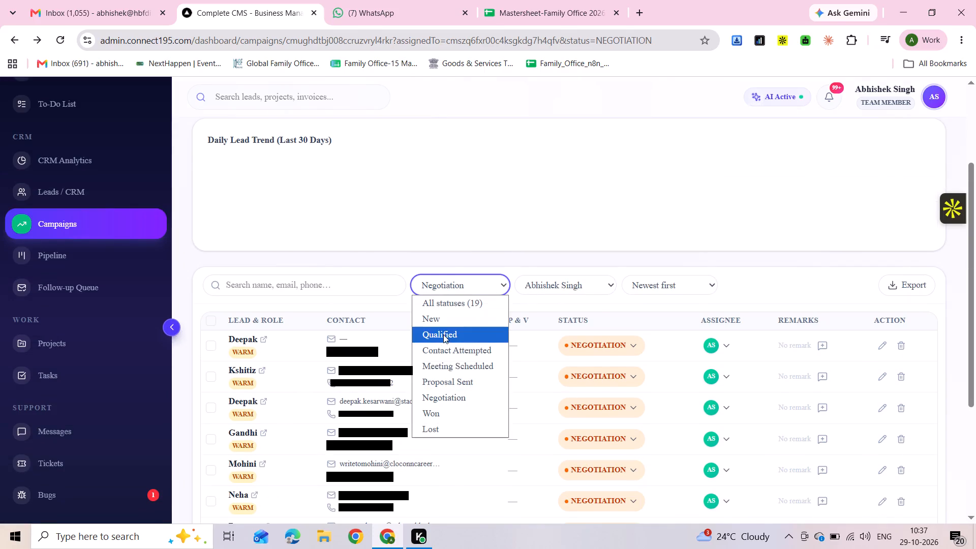
pyautogui.click(440, 321)
pyautogui.scroll(-5, 519, 356)
pyautogui.scroll(1, 516, 354)
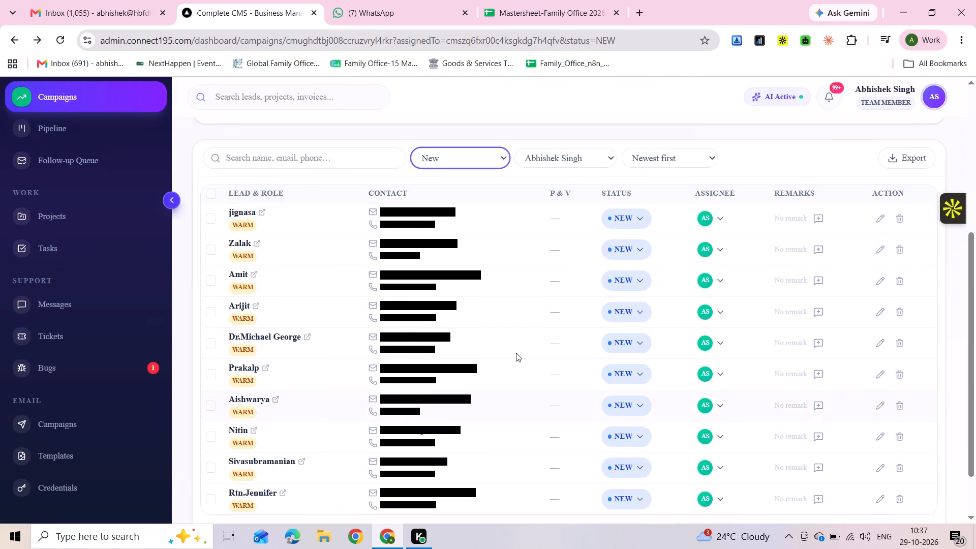
# Open the lead record for jignasa, review its details and activity timeline, and return to the New leads list.
pyautogui.click(243, 215)
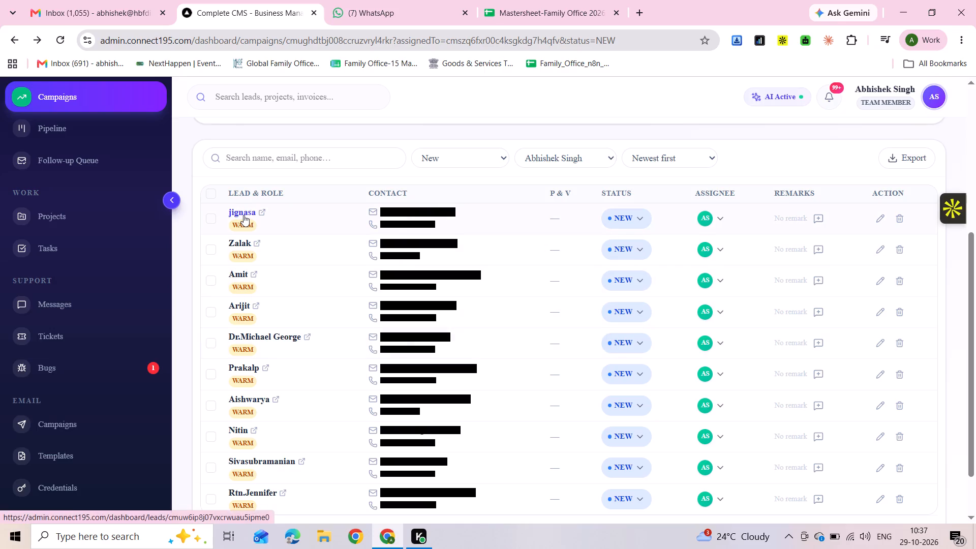
pyautogui.scroll(-8, 357, 278)
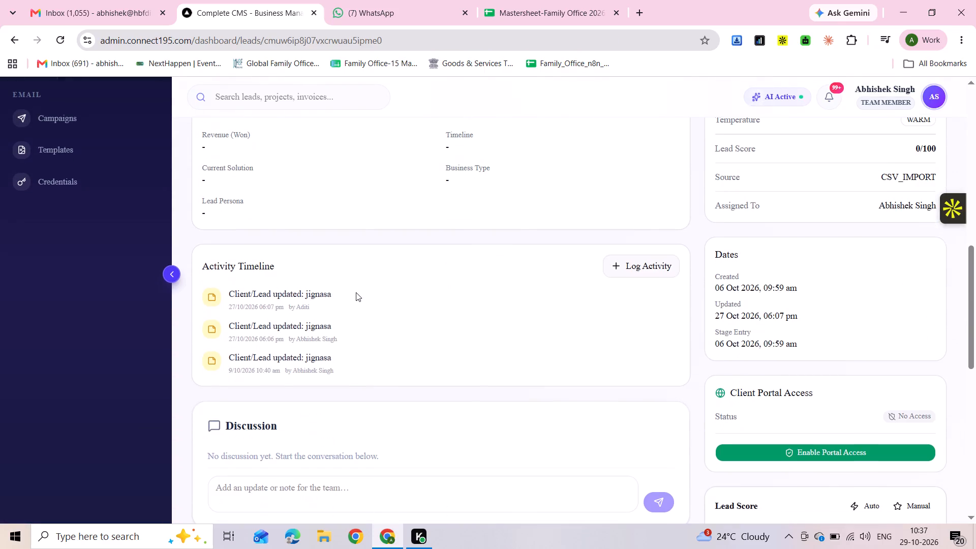
pyautogui.scroll(-1, 446, 308)
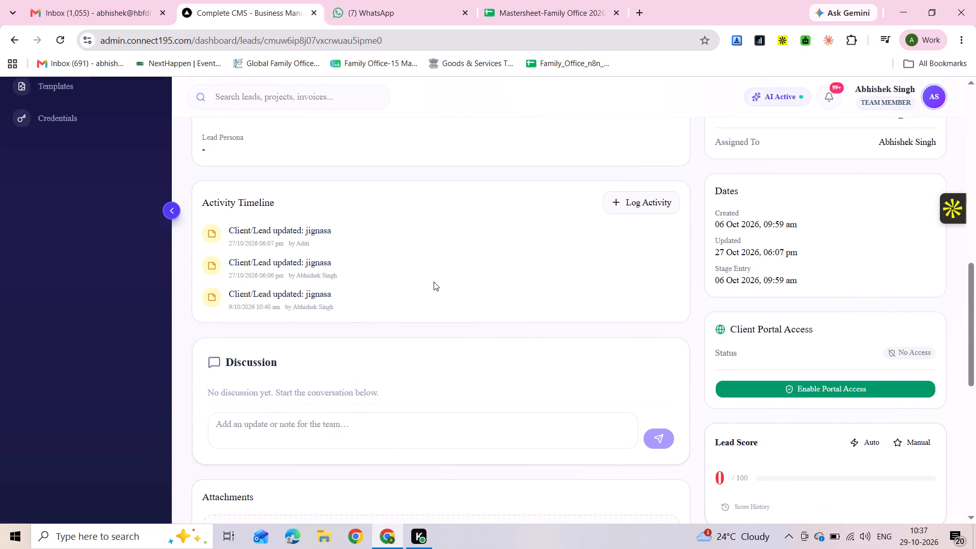
pyautogui.scroll(1, 200, 277)
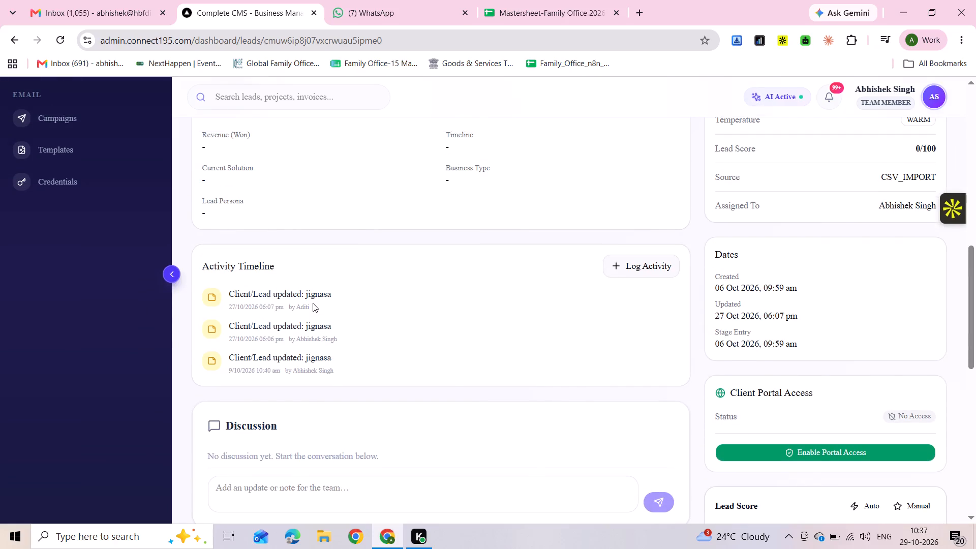
pyautogui.scroll(11, 319, 303)
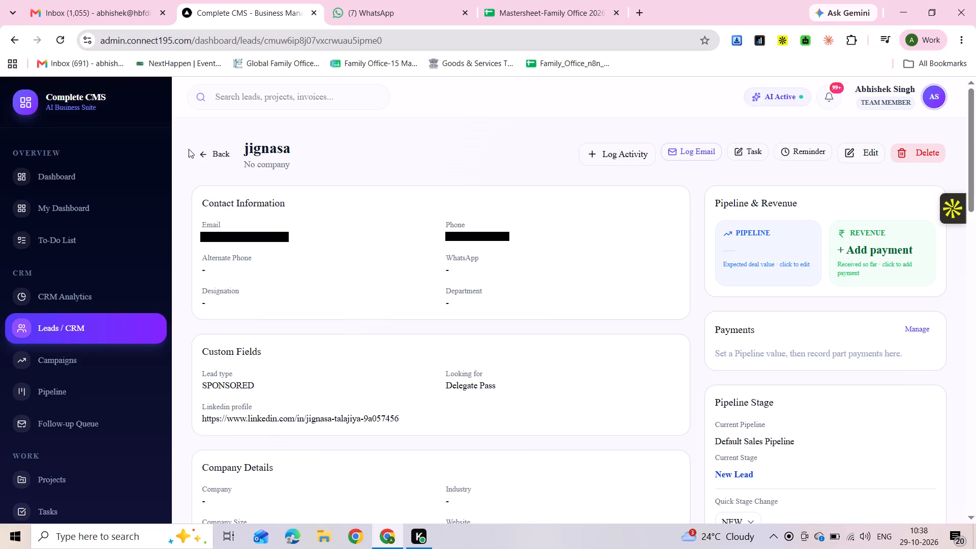
pyautogui.click(209, 157)
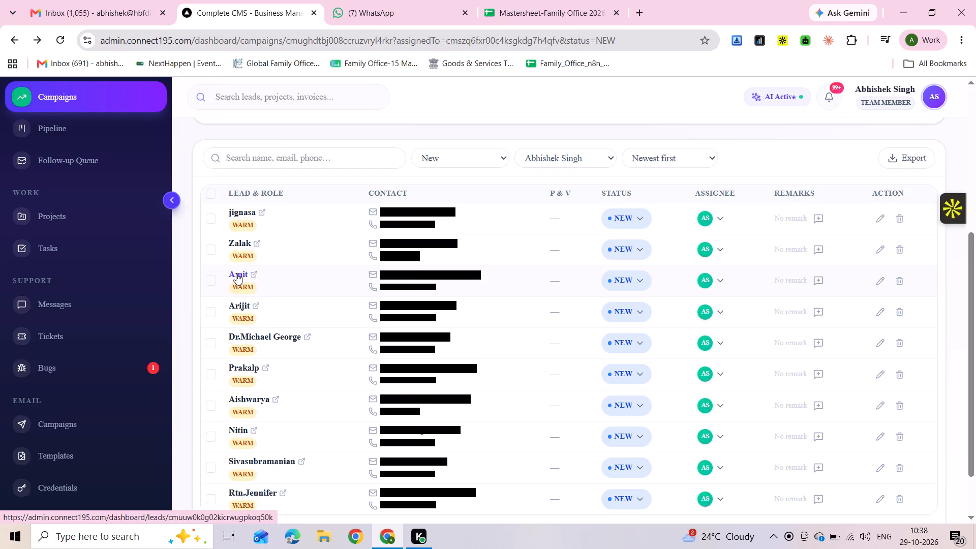
# Open the lead record for Prakalp, check its contact and custom fields, and return to the New leads list.
pyautogui.scroll(-1, 237, 293)
pyautogui.click(240, 302)
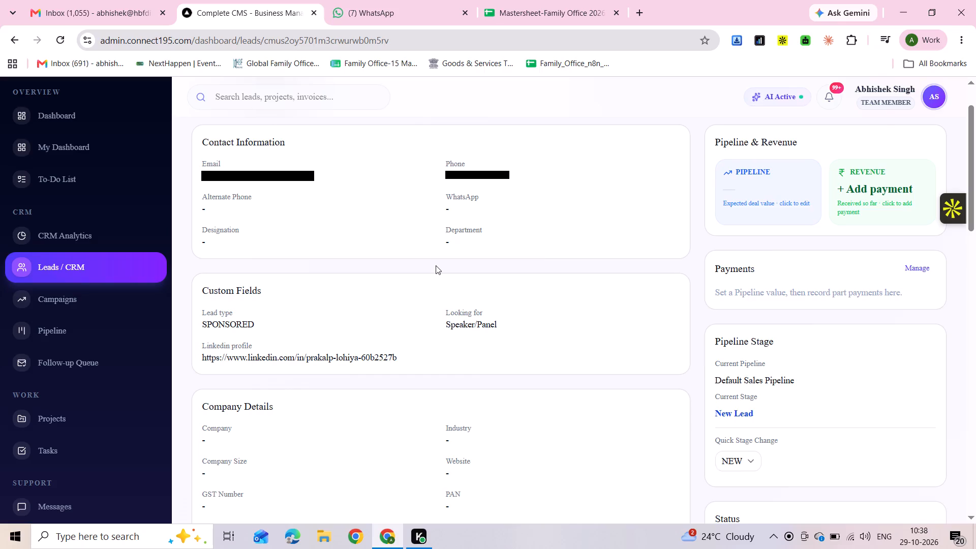
pyautogui.scroll(3, 232, 188)
pyautogui.click(202, 161)
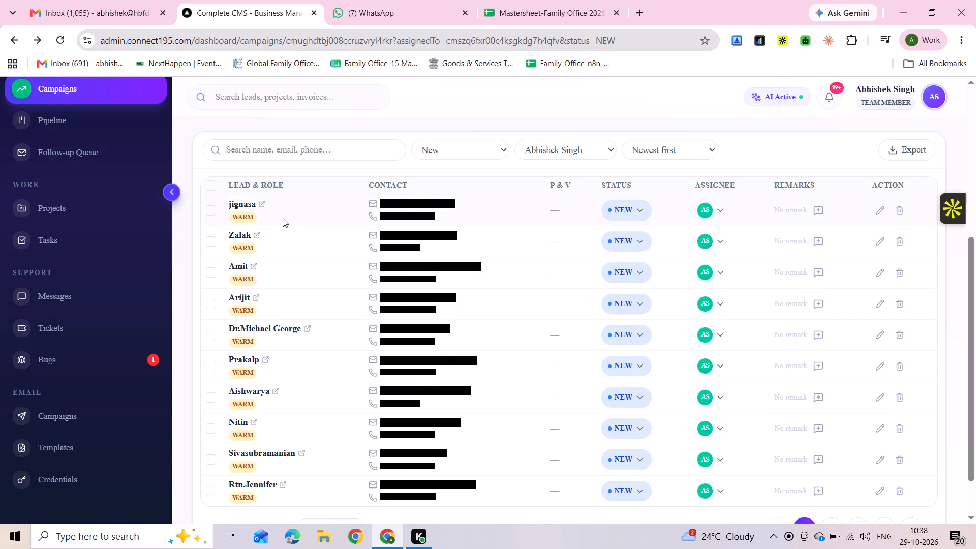
# Reopen jignasa's lead record and examine its contact information, custom fields, deal information, status and activity timeline.
pyautogui.click(239, 207)
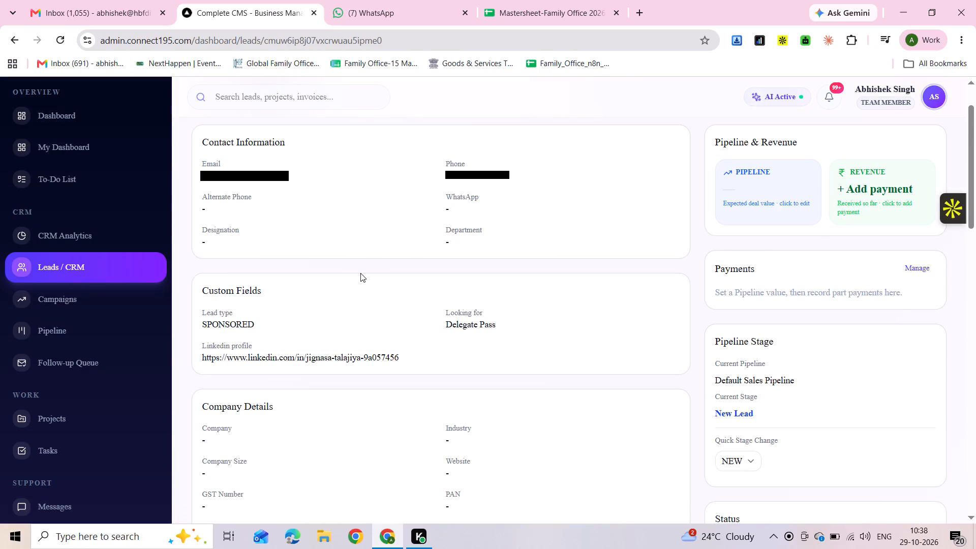
pyautogui.scroll(-6, 415, 308)
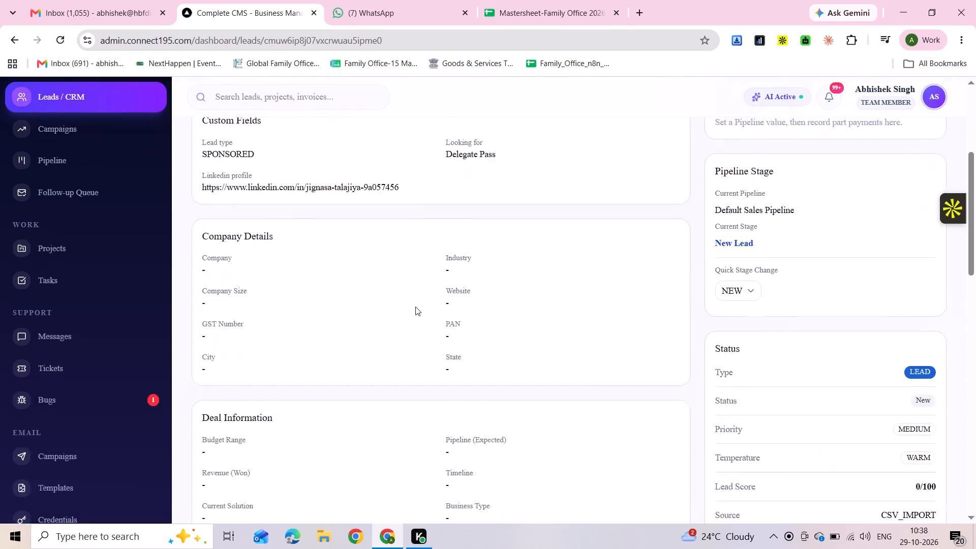
pyautogui.scroll(-4, 415, 307)
pyautogui.scroll(1, 415, 307)
pyautogui.scroll(-1, 415, 307)
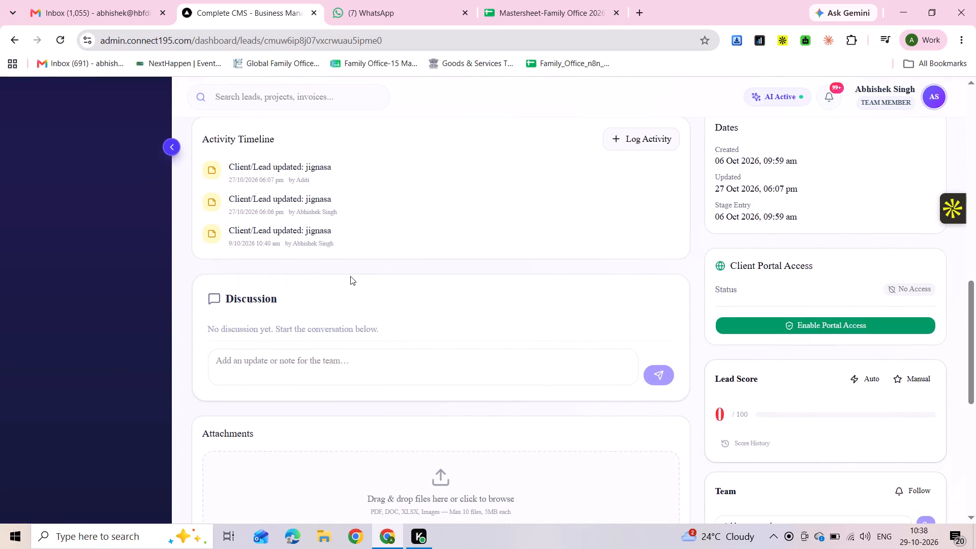
pyautogui.scroll(1, 384, 273)
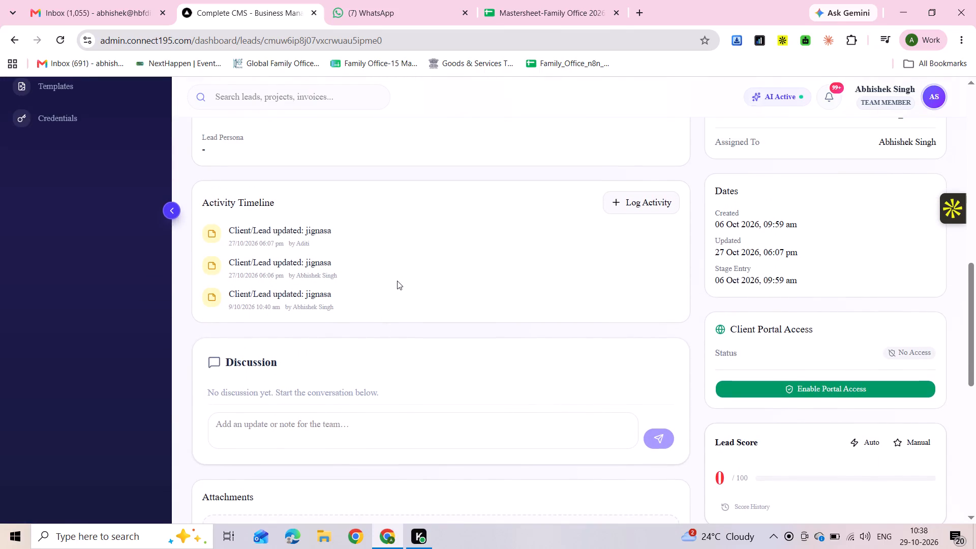
pyautogui.scroll(1, 397, 281)
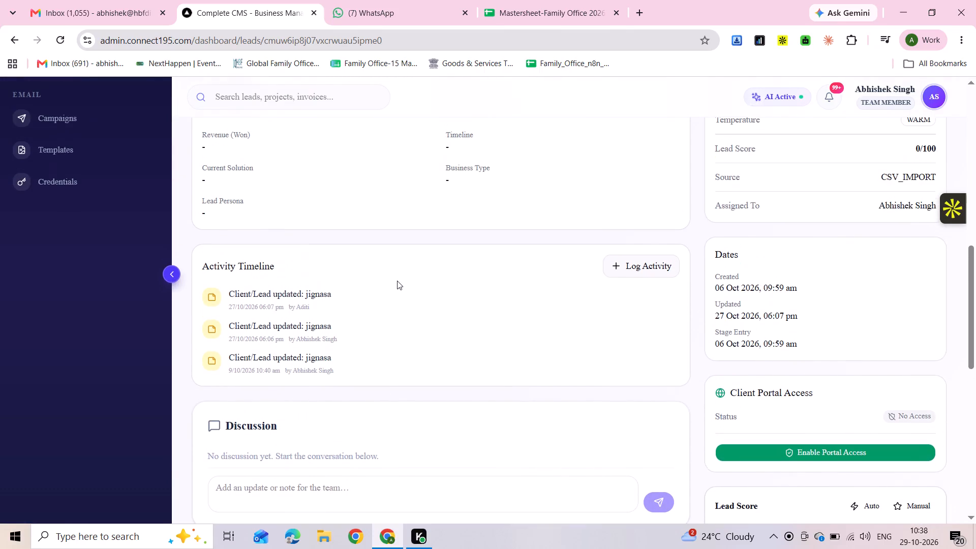
pyautogui.scroll(3, 397, 281)
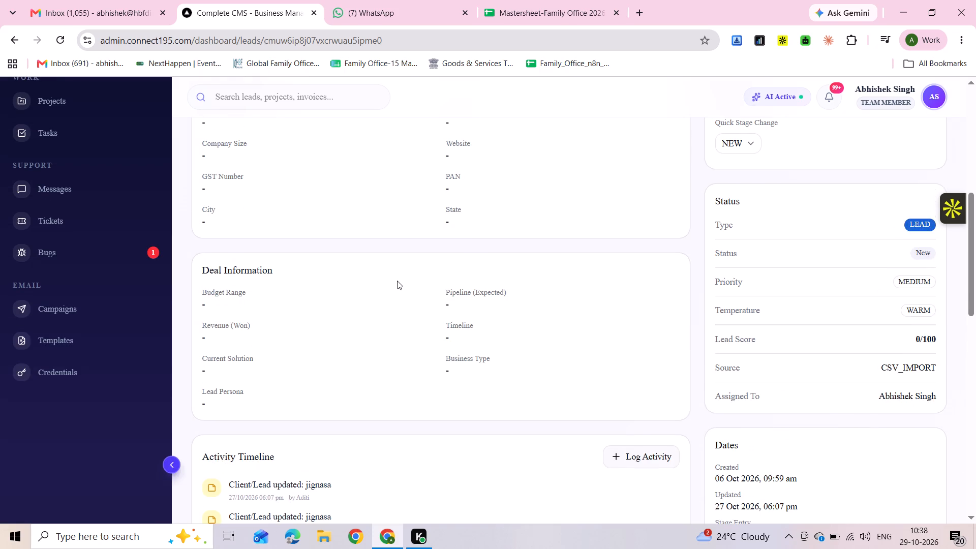
pyautogui.scroll(1, 397, 281)
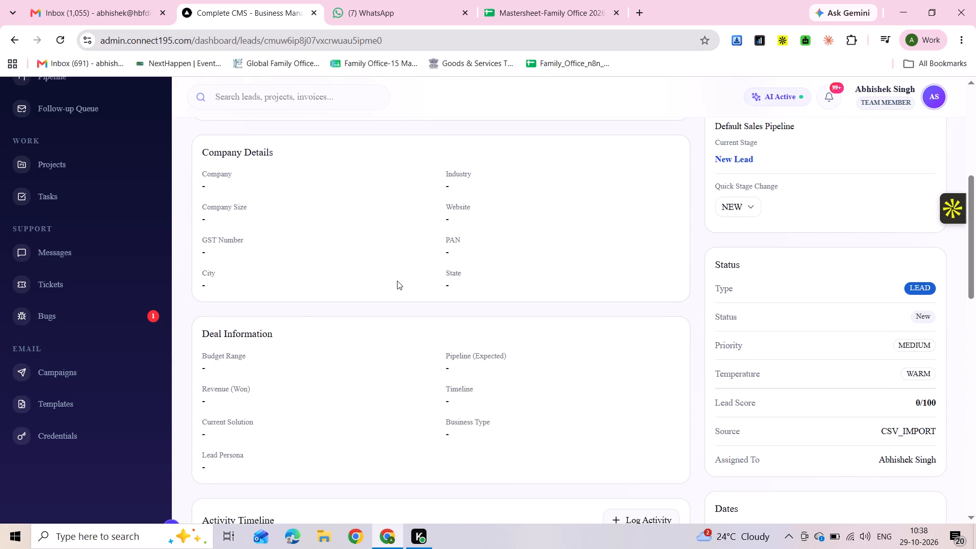
pyautogui.scroll(2, 397, 281)
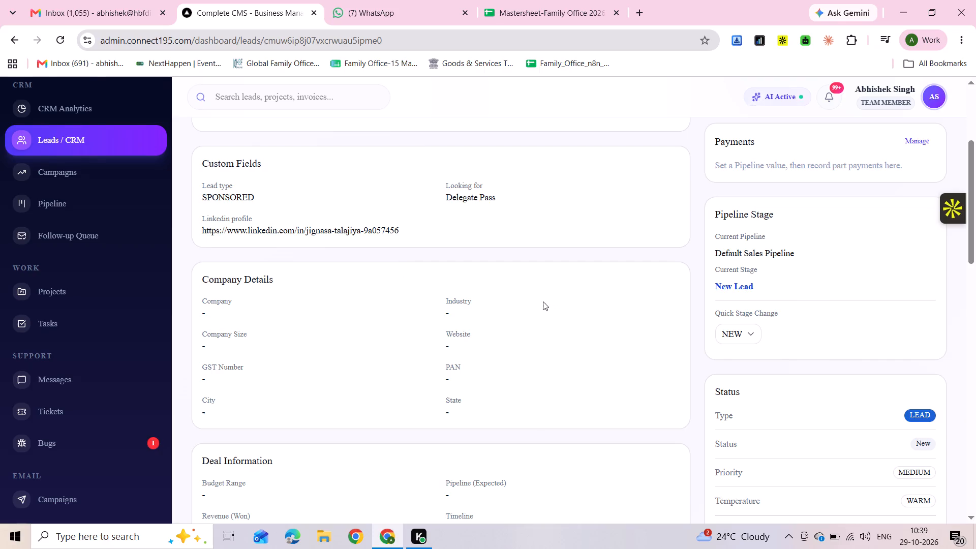
pyautogui.scroll(3, 542, 301)
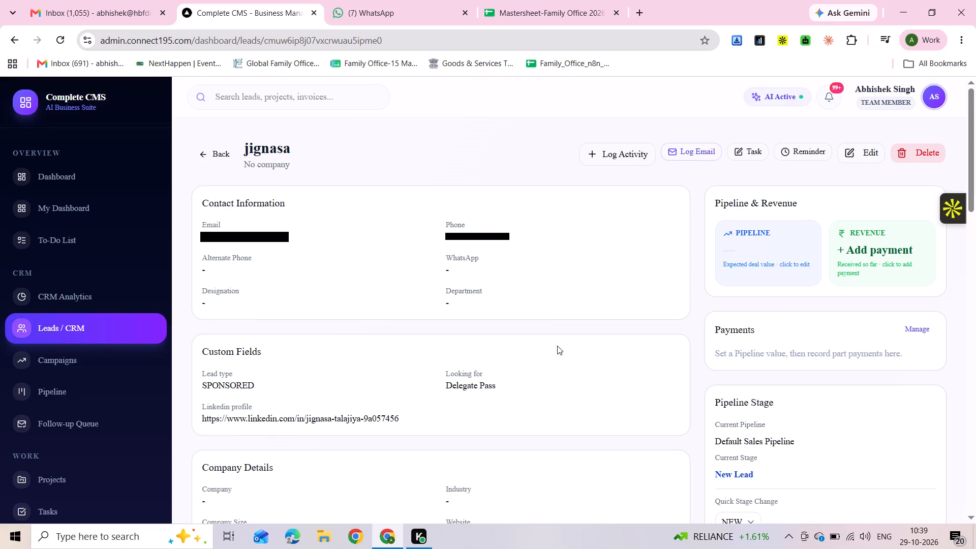
# Set the pipeline stage of jignasa's lead to Lost.
pyautogui.scroll(-3, 720, 354)
pyautogui.click(731, 332)
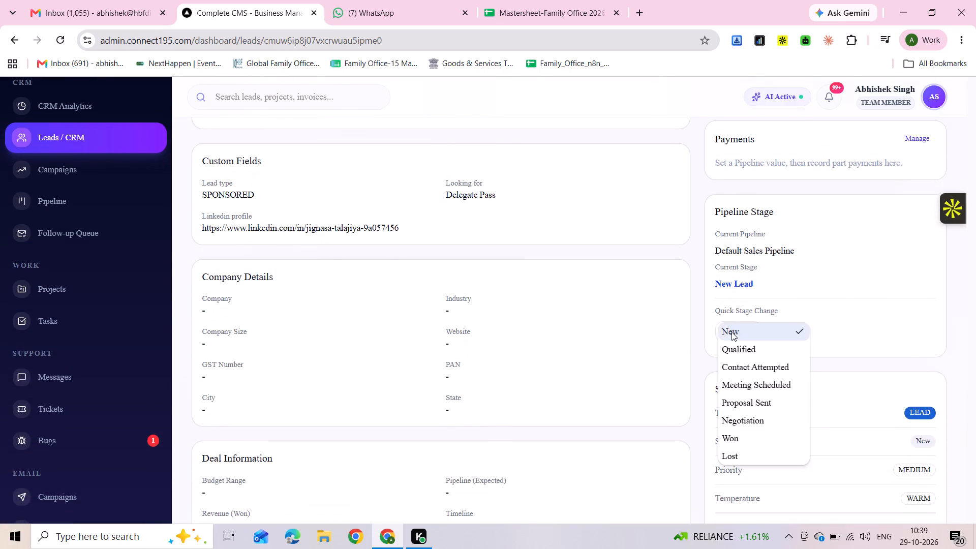
pyautogui.doubleClick(746, 455)
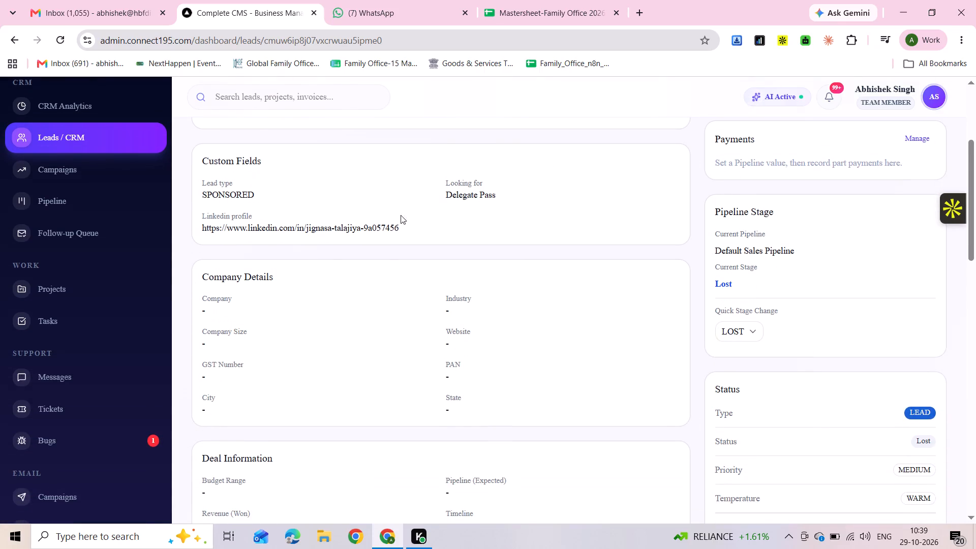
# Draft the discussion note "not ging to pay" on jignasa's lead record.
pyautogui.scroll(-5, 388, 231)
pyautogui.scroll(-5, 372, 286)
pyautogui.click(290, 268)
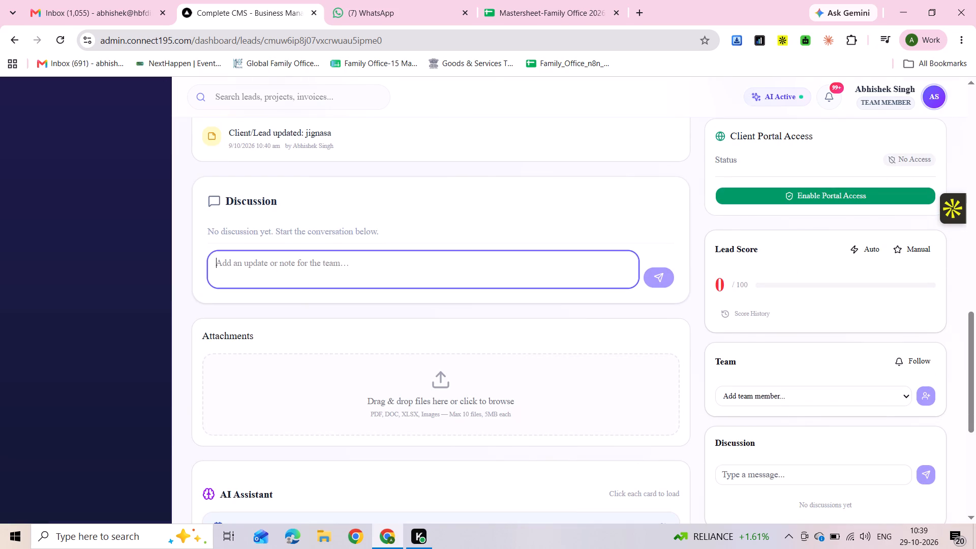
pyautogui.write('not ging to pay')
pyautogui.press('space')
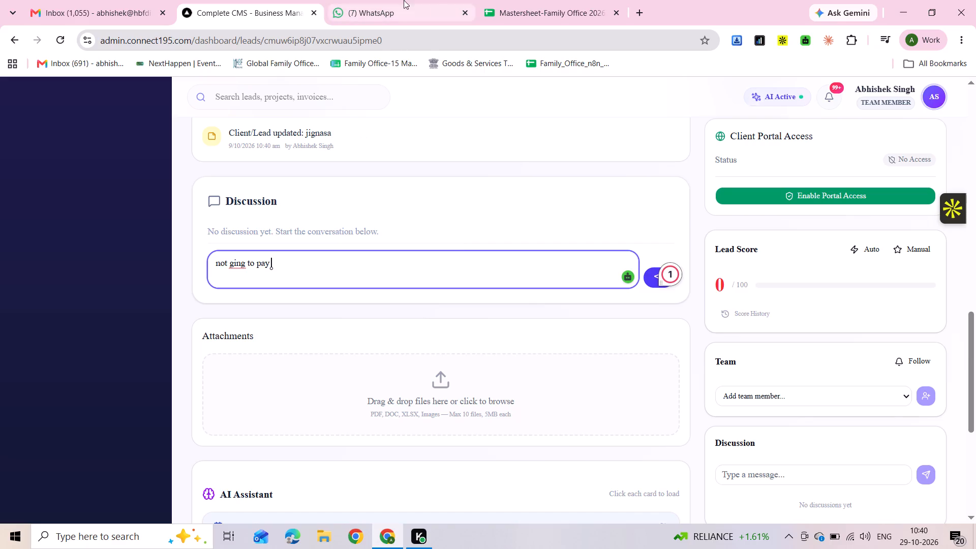
# Open the Linkedin-family-office-leads-v2 campaign and filter its leads to status New.
pyautogui.scroll(9, 423, 309)
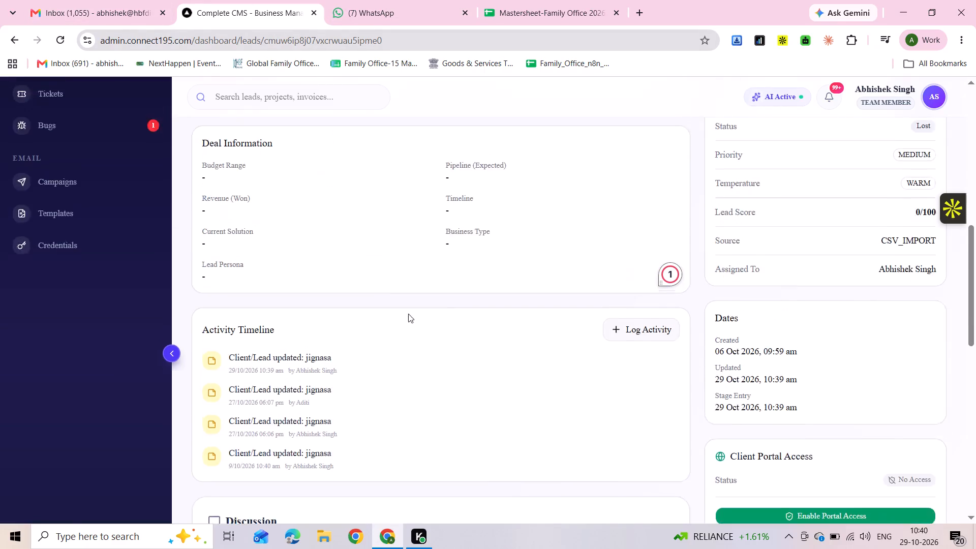
pyautogui.scroll(6, 408, 314)
pyautogui.click(56, 351)
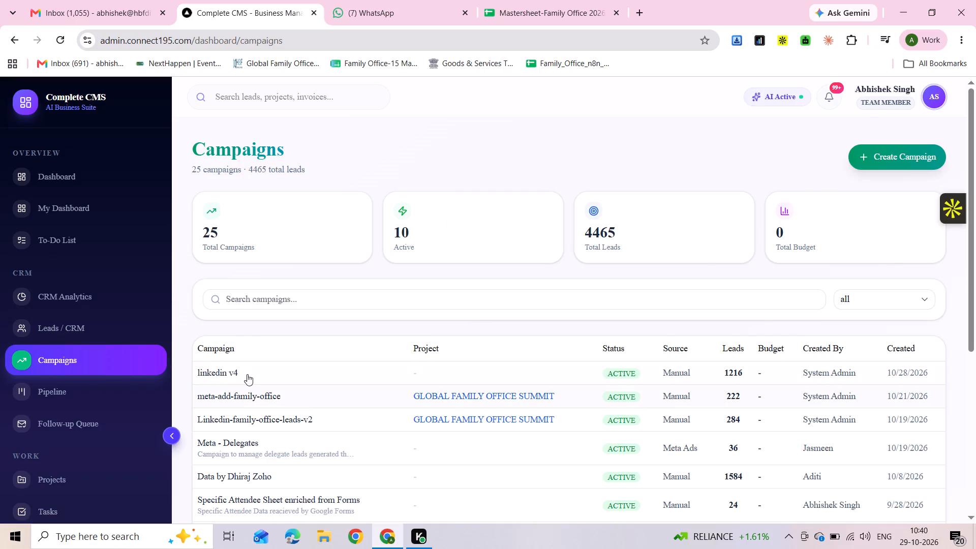
pyautogui.click(284, 416)
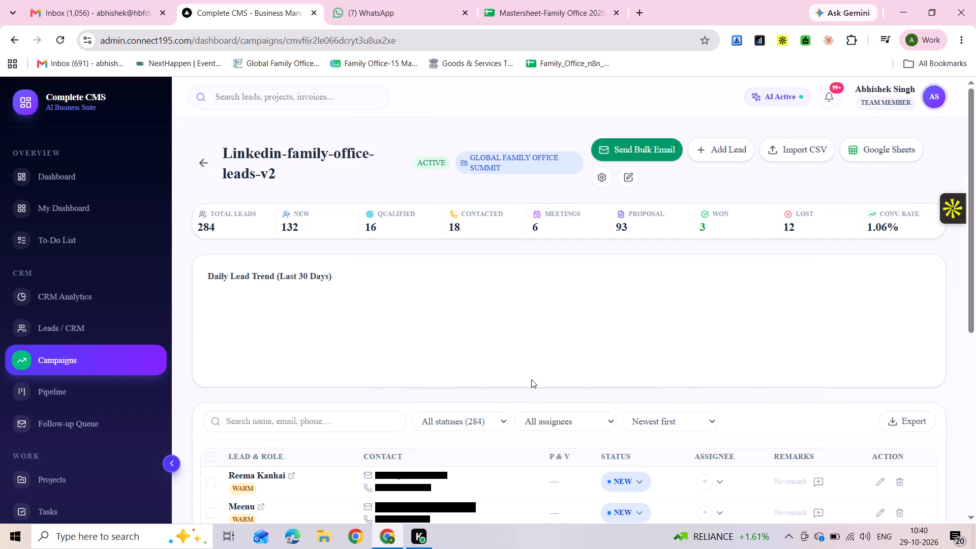
pyautogui.scroll(-2, 514, 393)
pyautogui.click(473, 297)
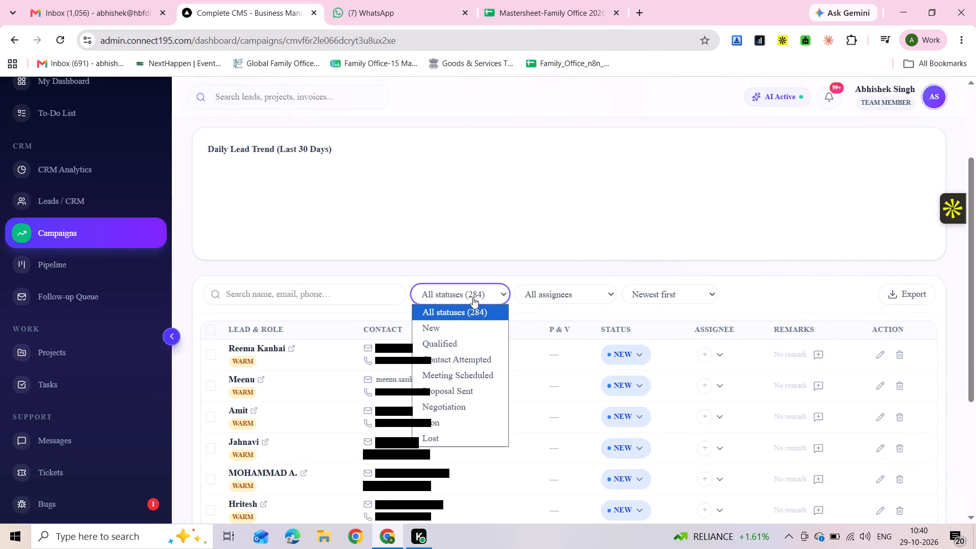
pyautogui.click(448, 329)
# Filter the New leads by assignee Pranjal and look through the listed leads.
pyautogui.click(539, 293)
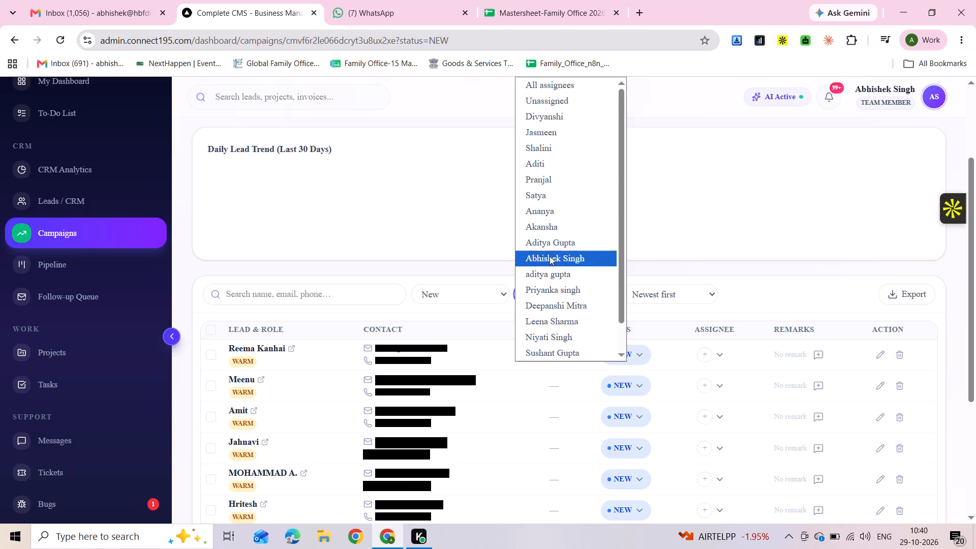
pyautogui.scroll(2, 548, 233)
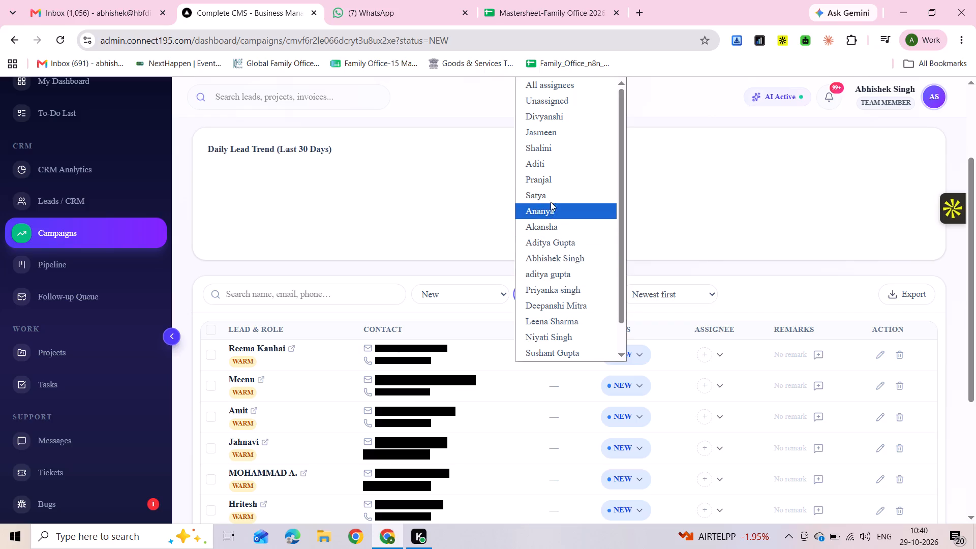
pyautogui.click(549, 180)
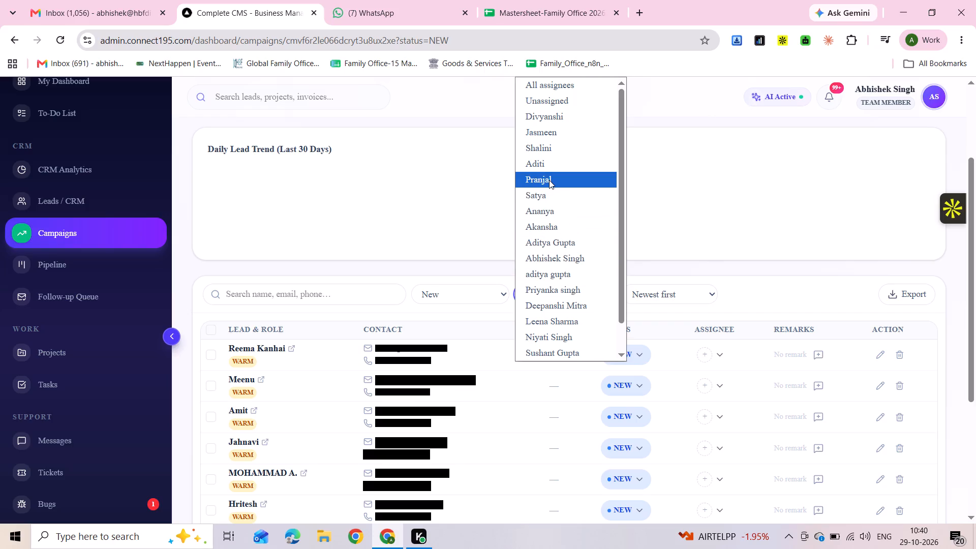
pyautogui.scroll(-9, 556, 276)
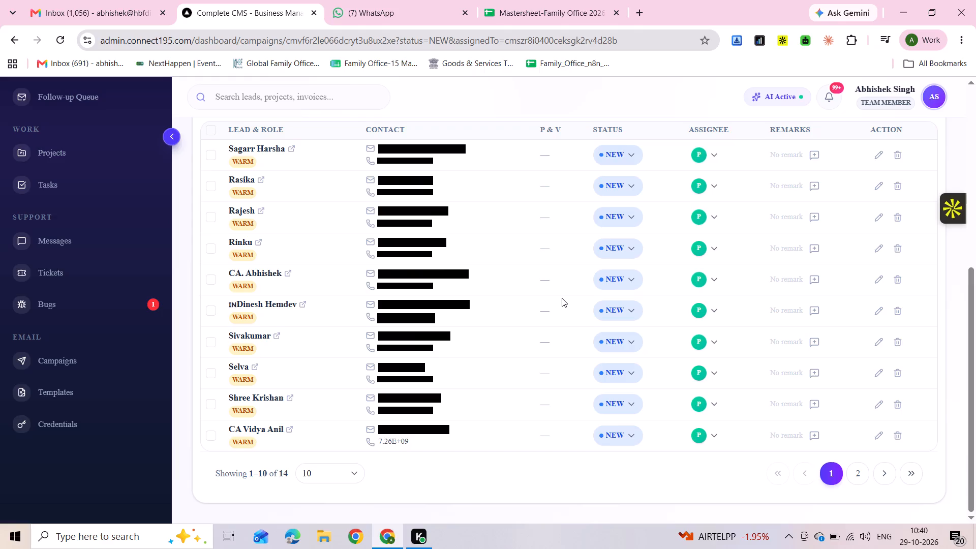
pyautogui.scroll(4, 562, 298)
pyautogui.scroll(-2, 555, 301)
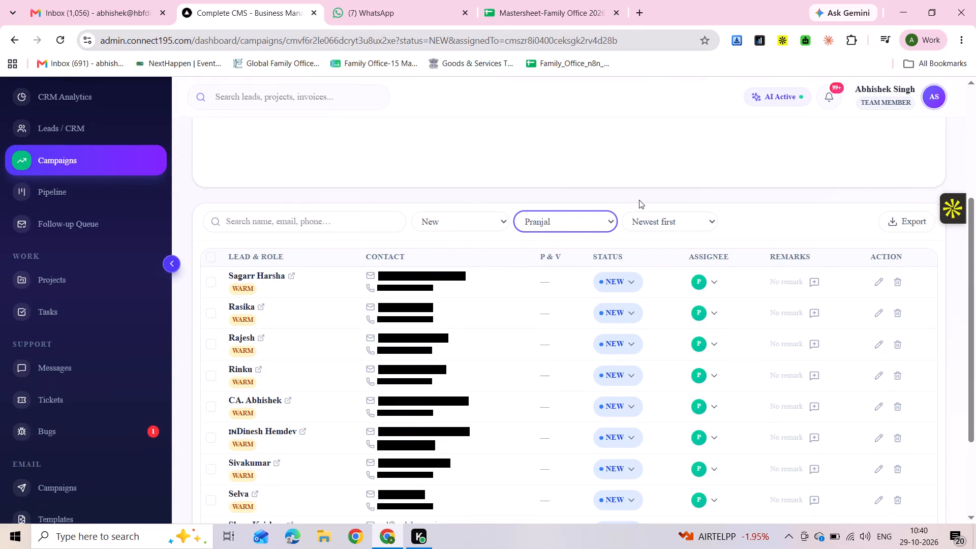
# Show the New leads of all assignees again and assign Reema's unassigned lead to Pranjal.
pyautogui.click(576, 223)
pyautogui.click(561, 240)
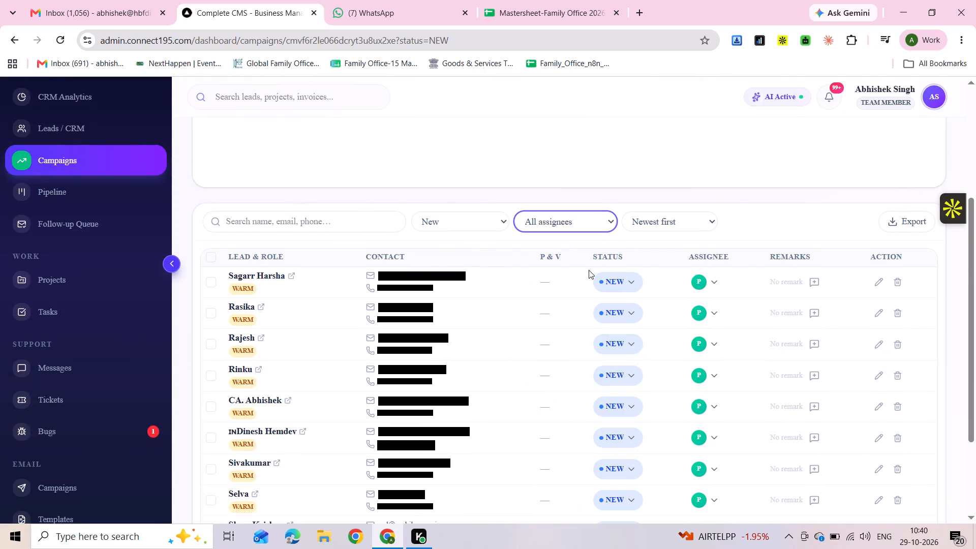
pyautogui.scroll(-6, 592, 277)
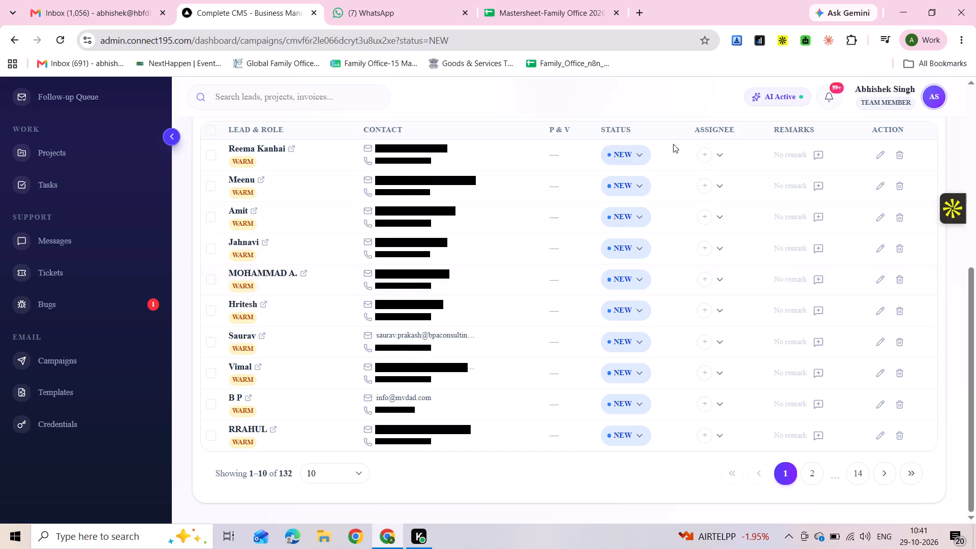
pyautogui.doubleClick(706, 159)
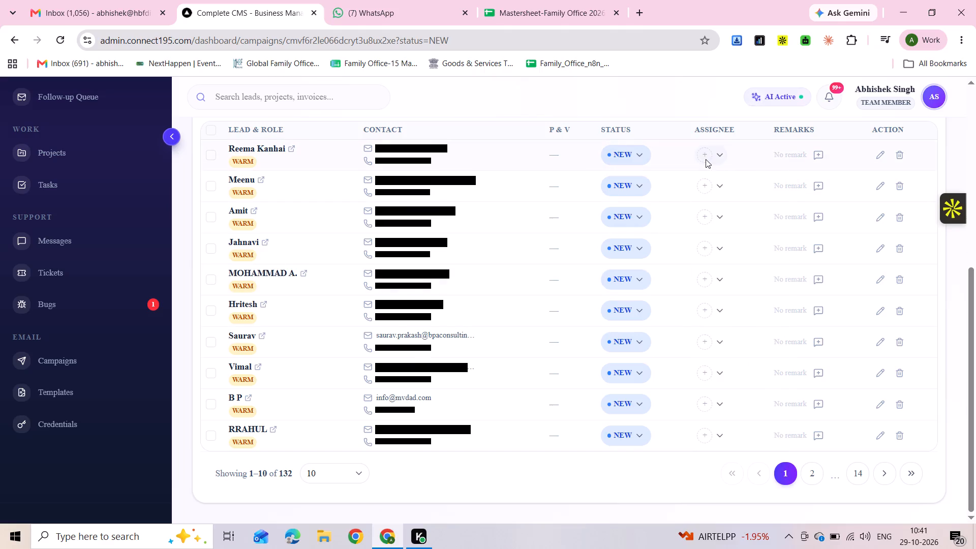
pyautogui.click(706, 159)
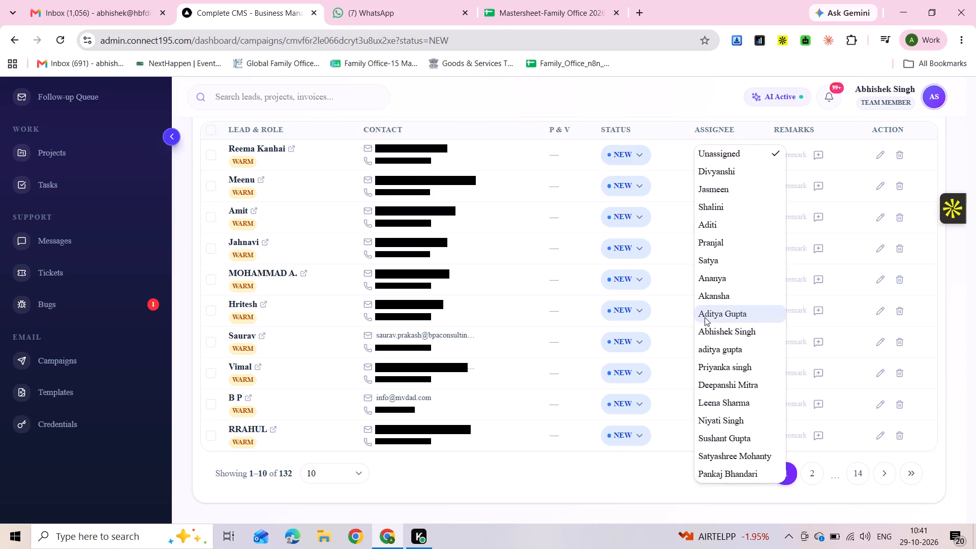
pyautogui.click(708, 242)
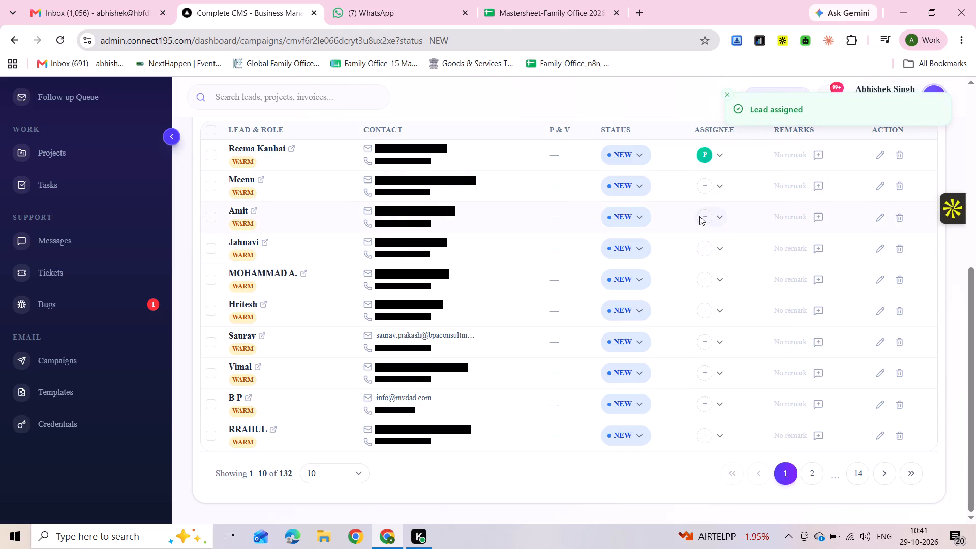
# Assign Amit's unassigned lead to Aditi.
pyautogui.click(705, 220)
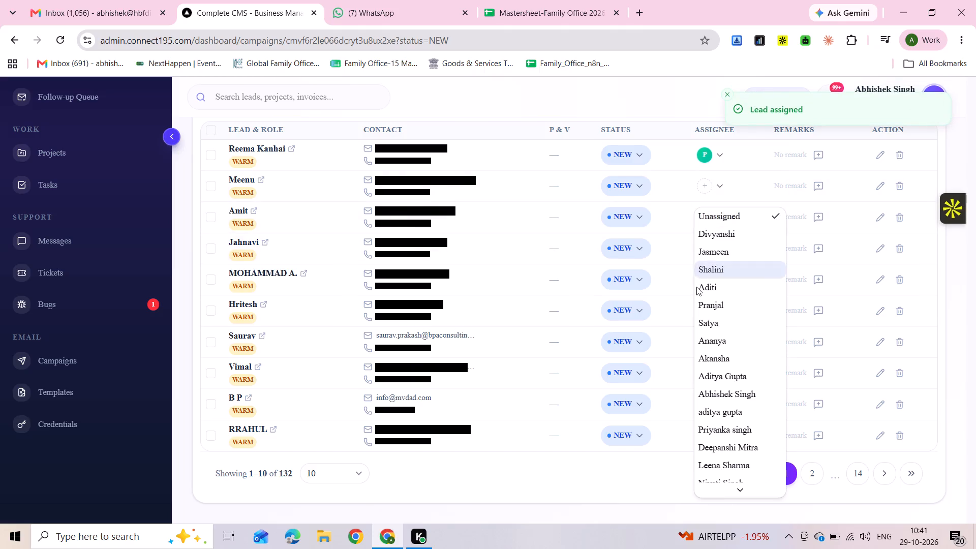
pyautogui.click(702, 290)
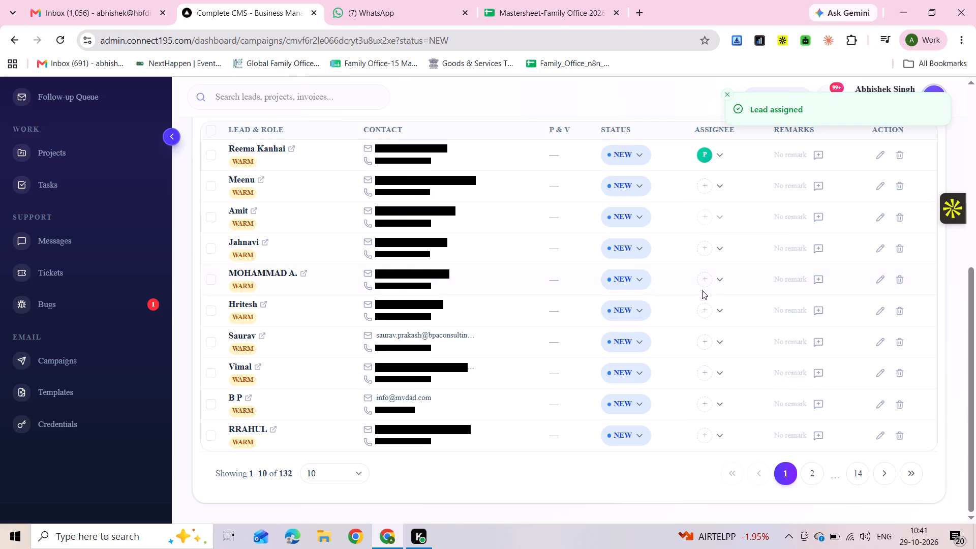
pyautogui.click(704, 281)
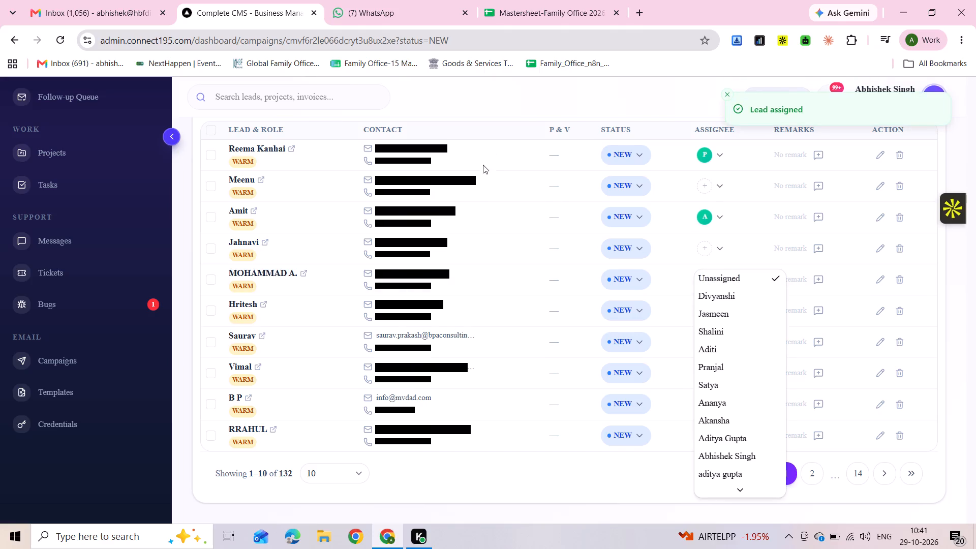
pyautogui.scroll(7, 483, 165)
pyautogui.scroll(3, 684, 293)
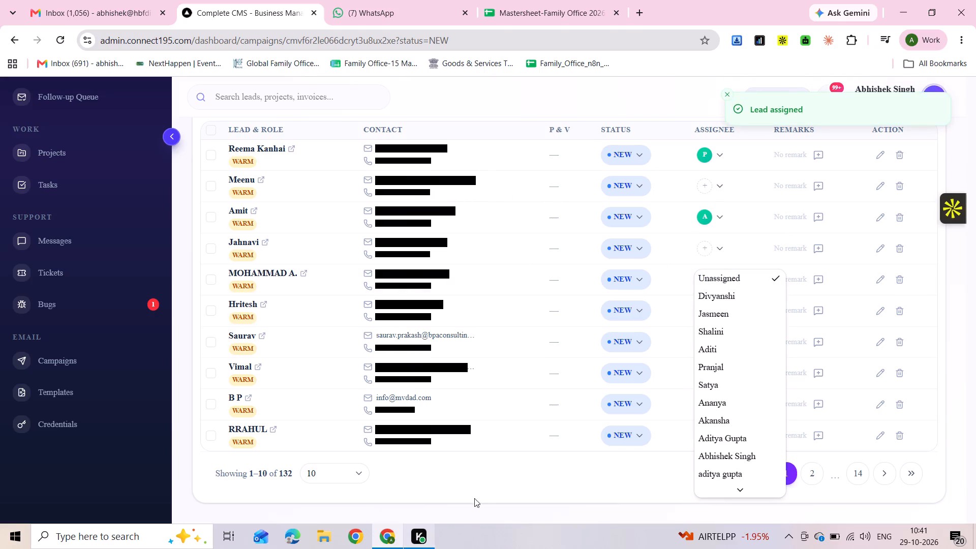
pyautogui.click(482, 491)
# Return to the campaign list and open the Linkedin-family-office-leads campaign.
pyautogui.scroll(5, 483, 491)
pyautogui.scroll(-1, 534, 359)
pyautogui.scroll(1, 533, 360)
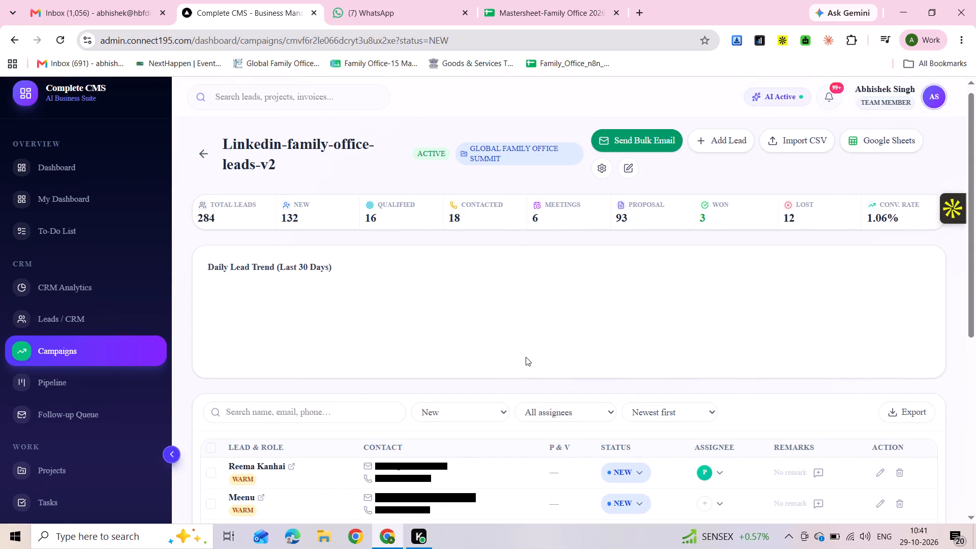
pyautogui.scroll(-2, 501, 358)
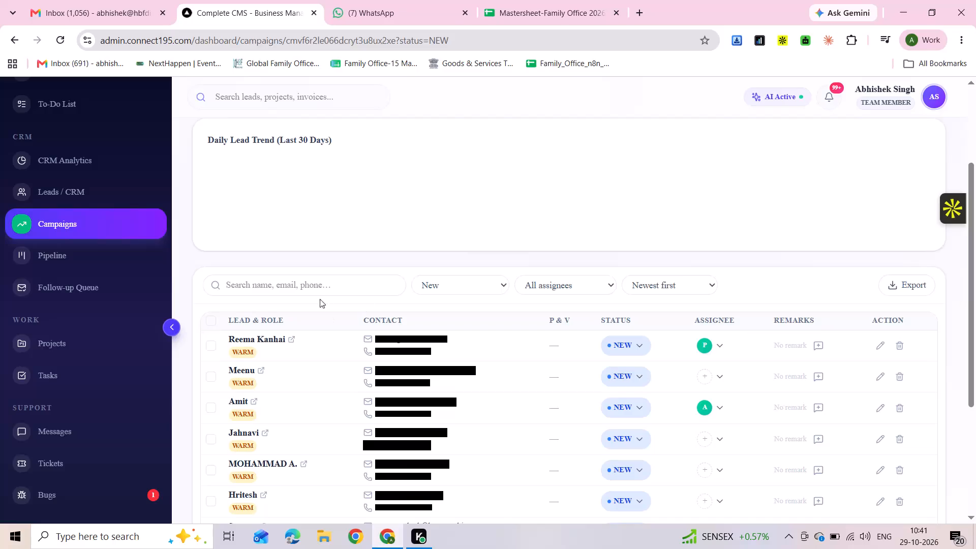
pyautogui.click(59, 229)
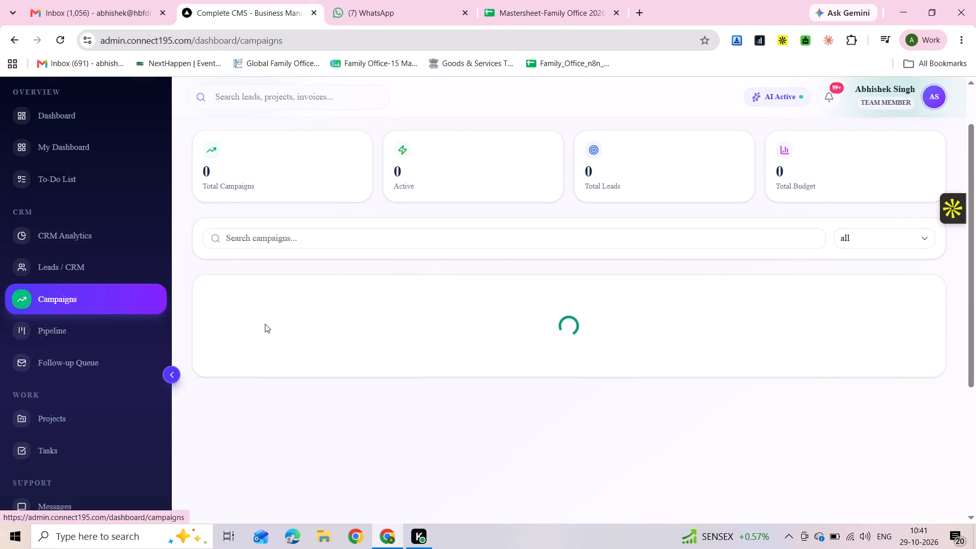
pyautogui.scroll(-1, 298, 357)
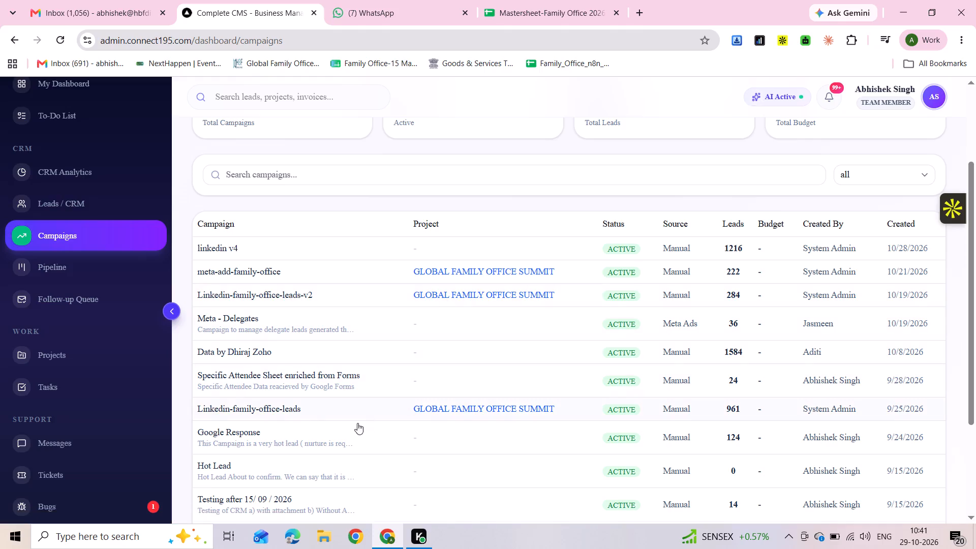
pyautogui.doubleClick(265, 409)
pyautogui.scroll(-6, 474, 383)
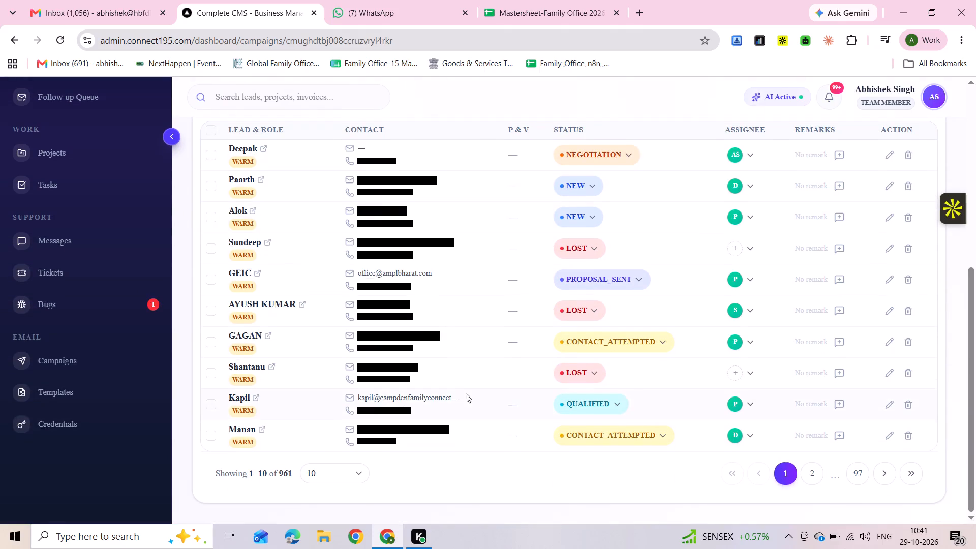
# Filter the campaign's leads to status New with the signed-in team member as assignee, and look through the listed leads.
pyautogui.scroll(1, 417, 299)
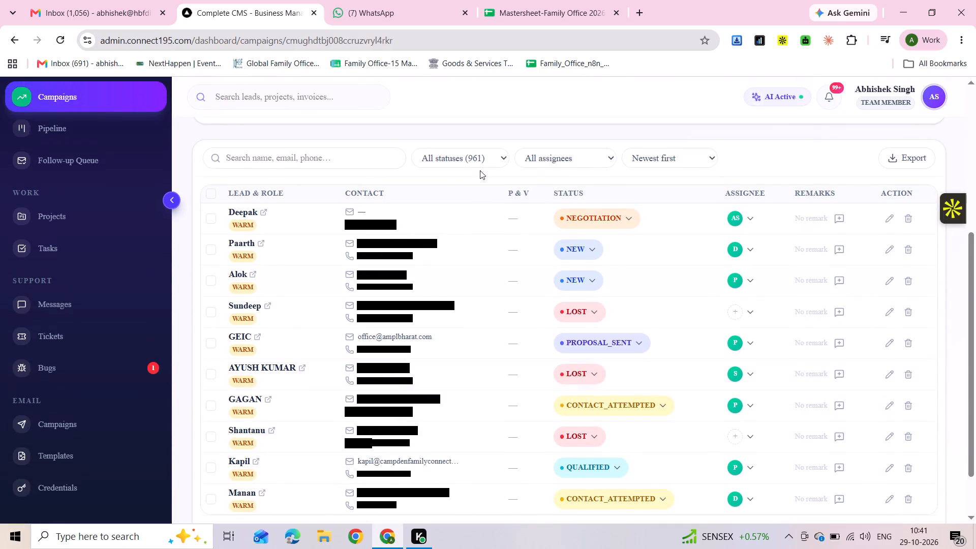
pyautogui.click(465, 151)
pyautogui.click(441, 191)
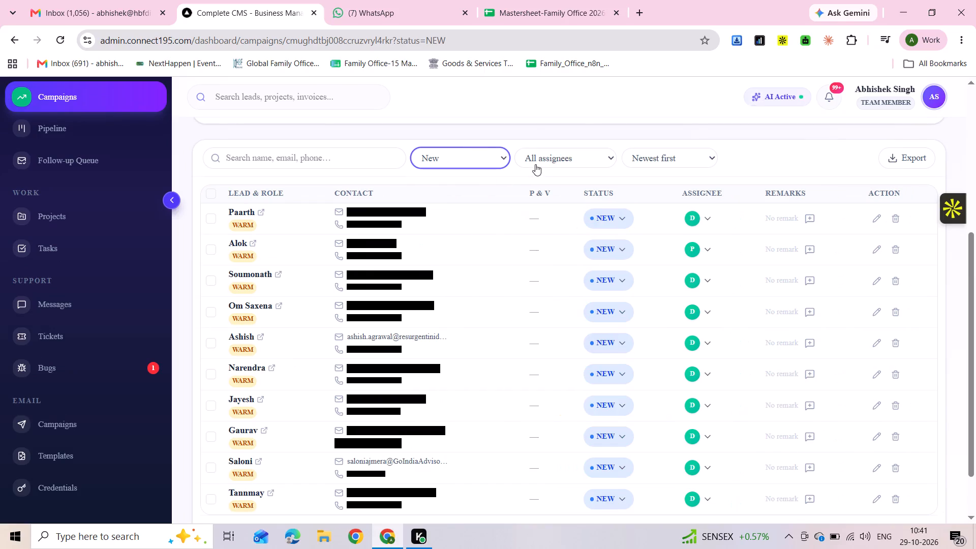
pyautogui.click(542, 156)
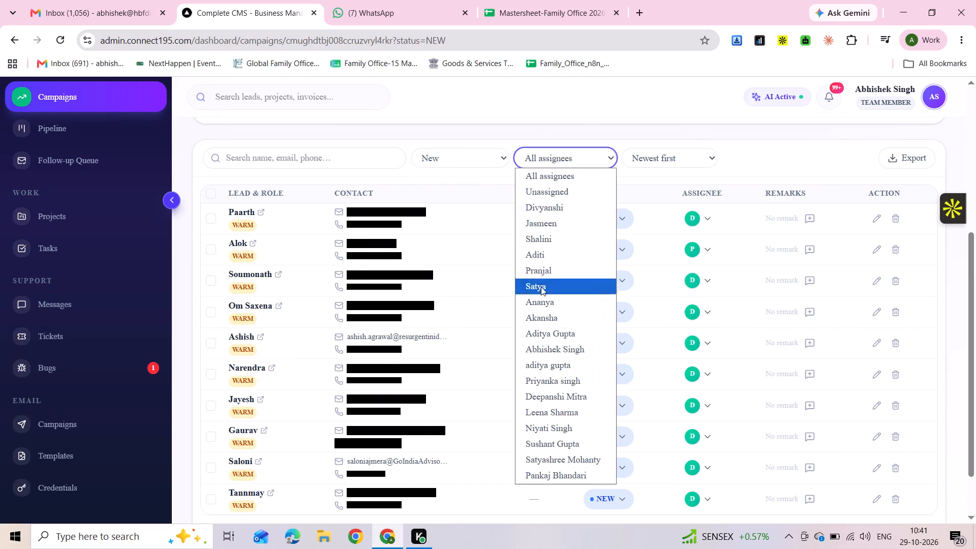
pyautogui.click(536, 348)
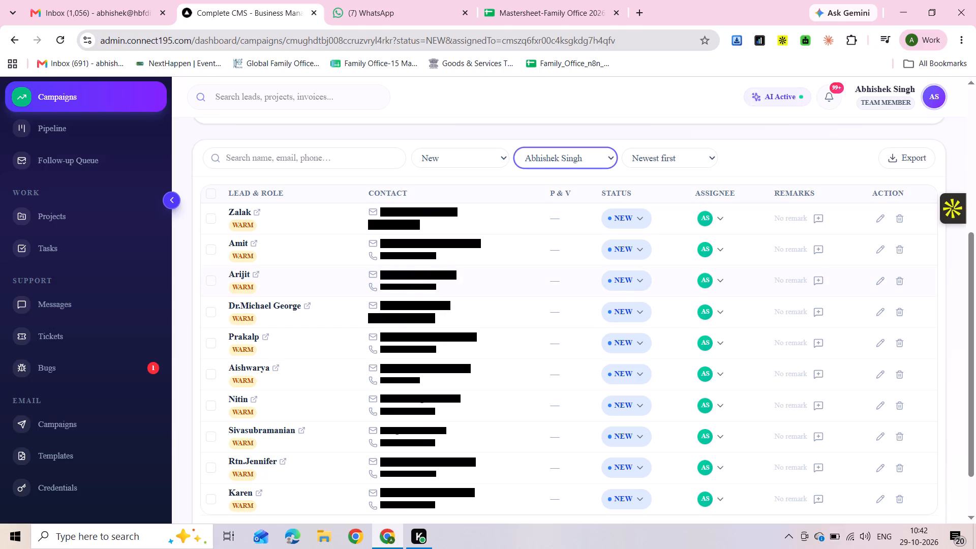
pyautogui.scroll(-1, 400, 287)
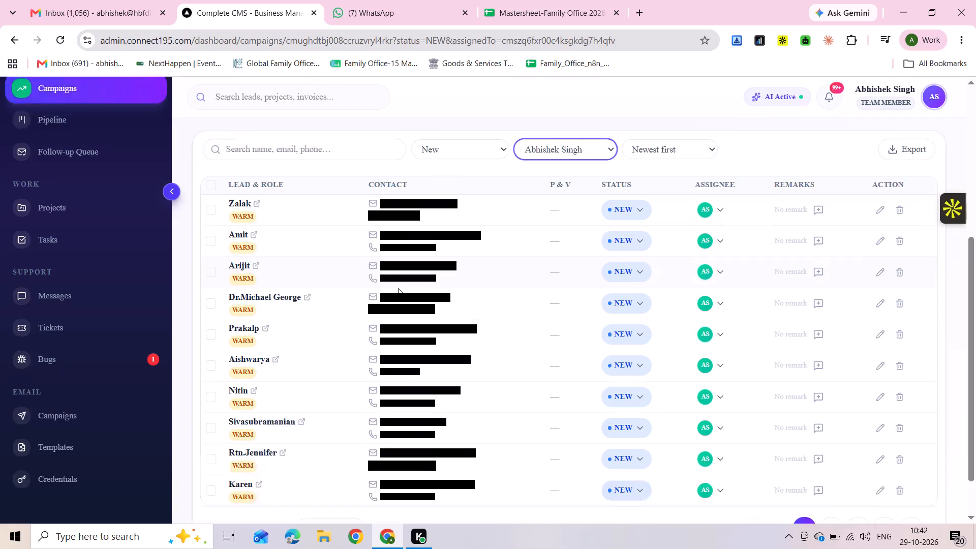
pyautogui.scroll(1, 396, 289)
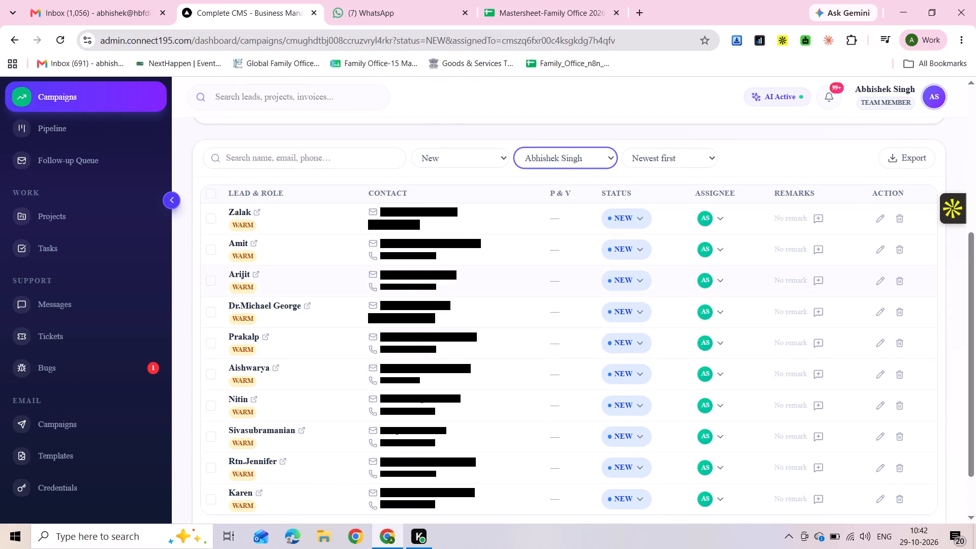
pyautogui.scroll(-1, 396, 289)
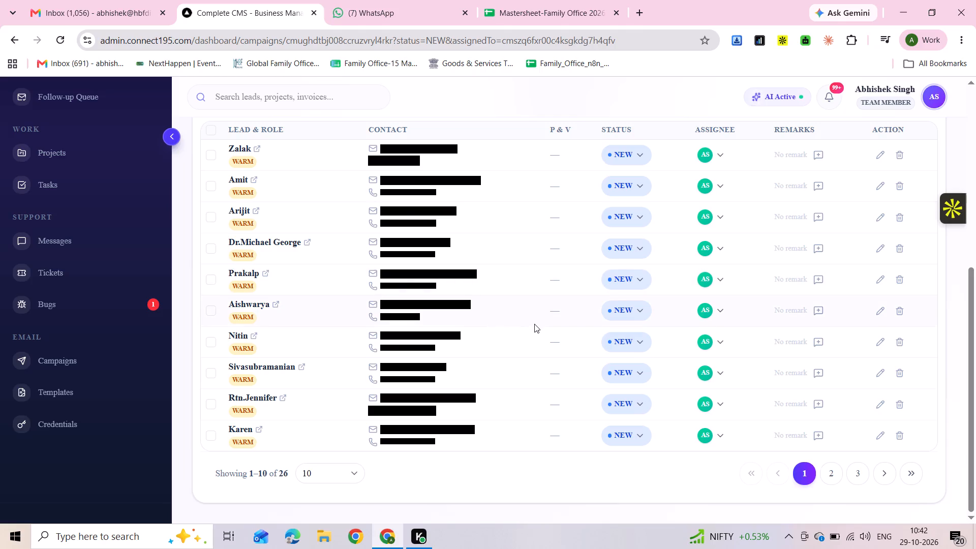
pyautogui.scroll(-2, 533, 328)
pyautogui.scroll(1, 286, 340)
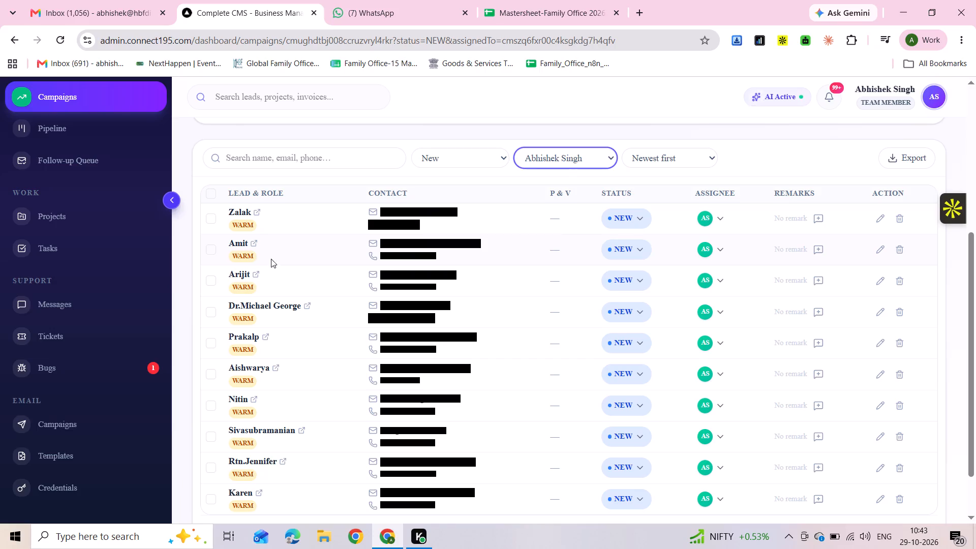
# Return to the campaign list and open the Linkedin-family-office-leads-v2 campaign.
pyautogui.scroll(-2, 275, 416)
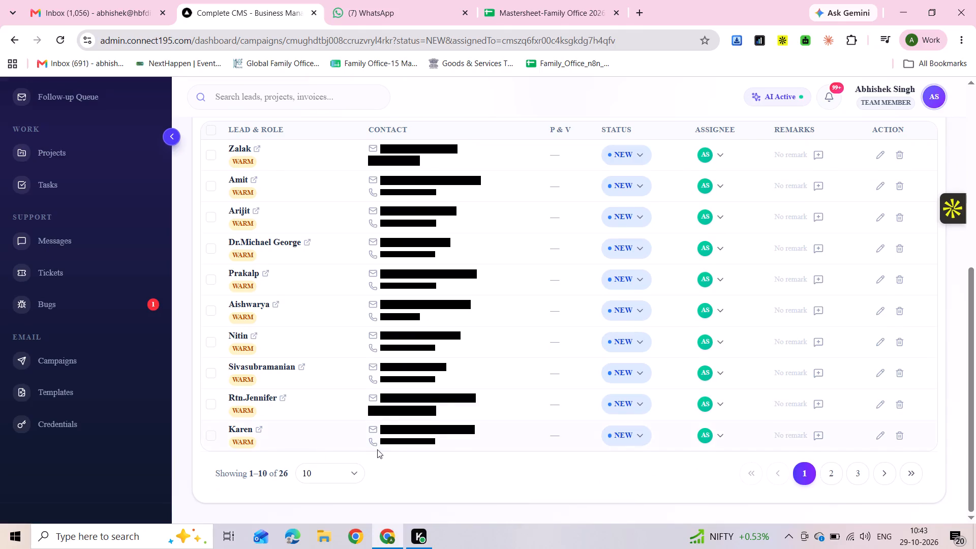
pyautogui.scroll(1, 300, 455)
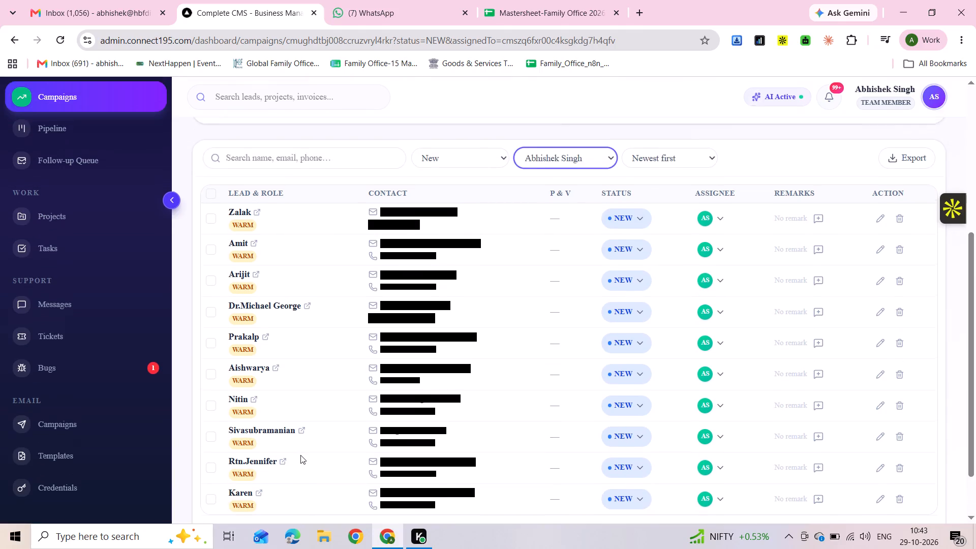
pyautogui.scroll(2, 299, 455)
pyautogui.scroll(-2, 298, 457)
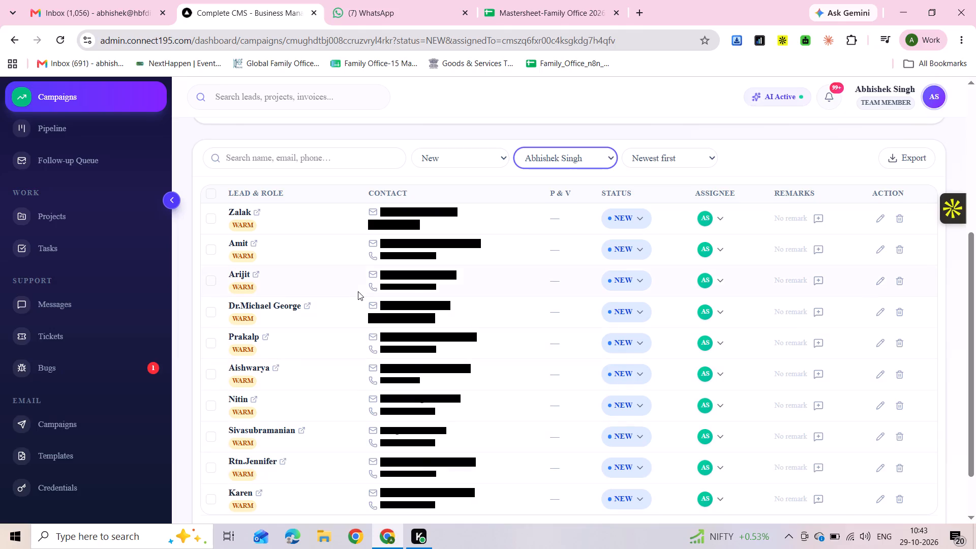
pyautogui.scroll(2, 102, 232)
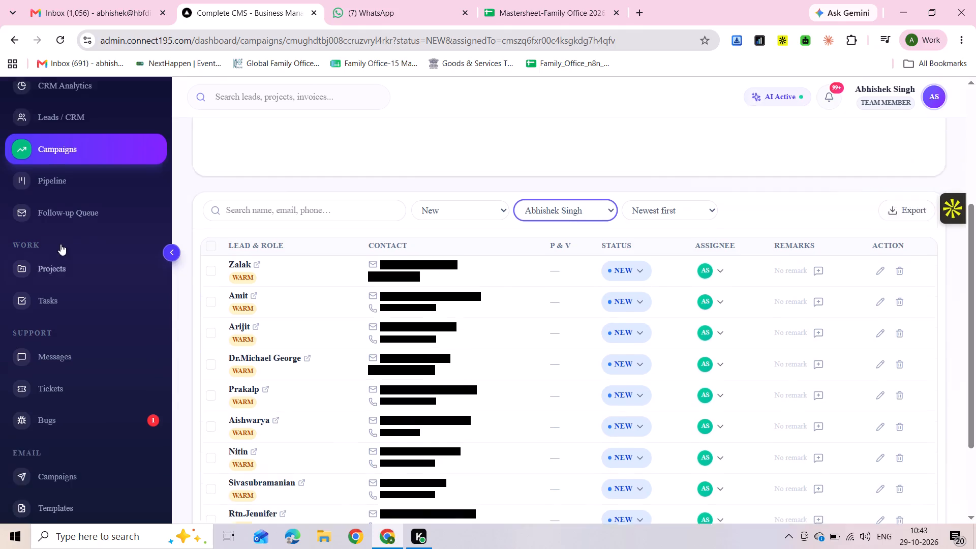
pyautogui.click(80, 222)
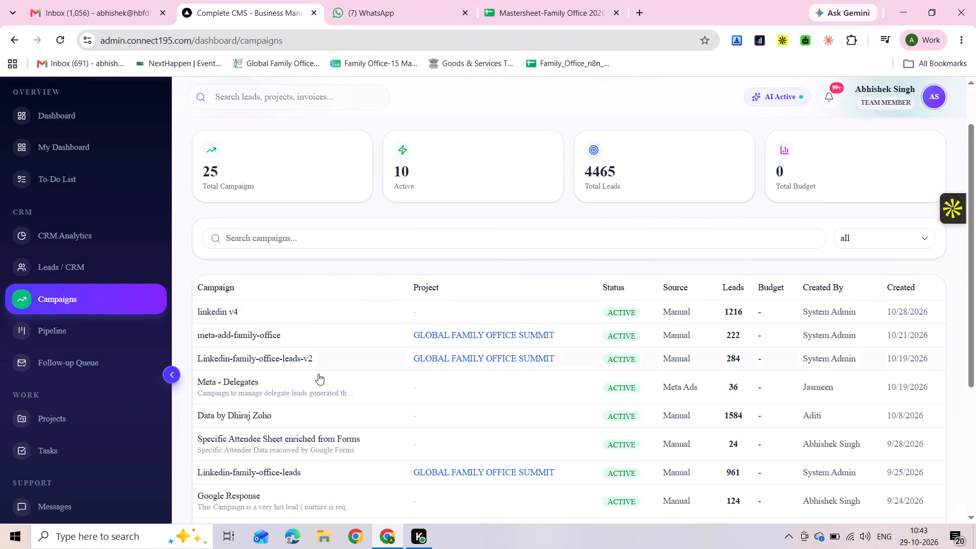
pyautogui.click(265, 353)
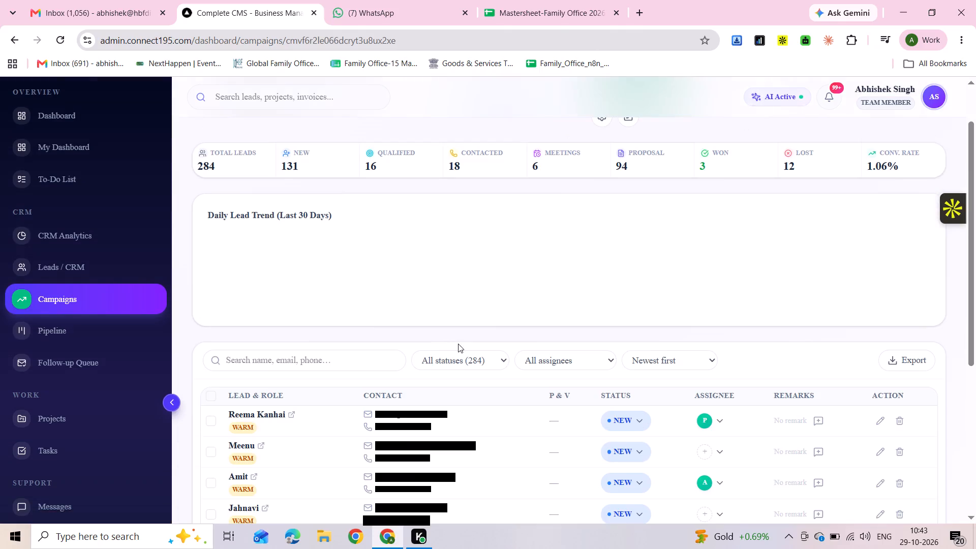
# Assign Meenu's unassigned lead to Pranjal.
pyautogui.scroll(-3, 483, 375)
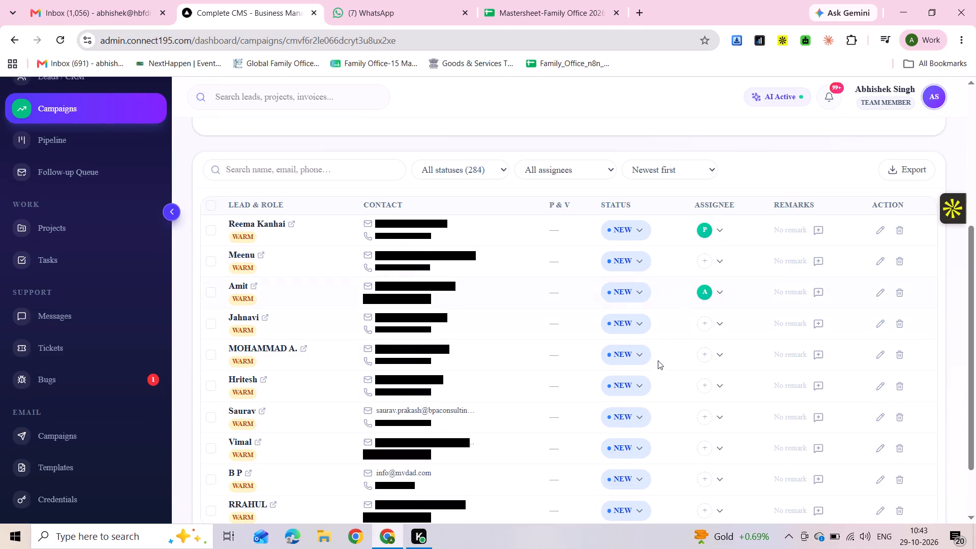
pyautogui.click(705, 261)
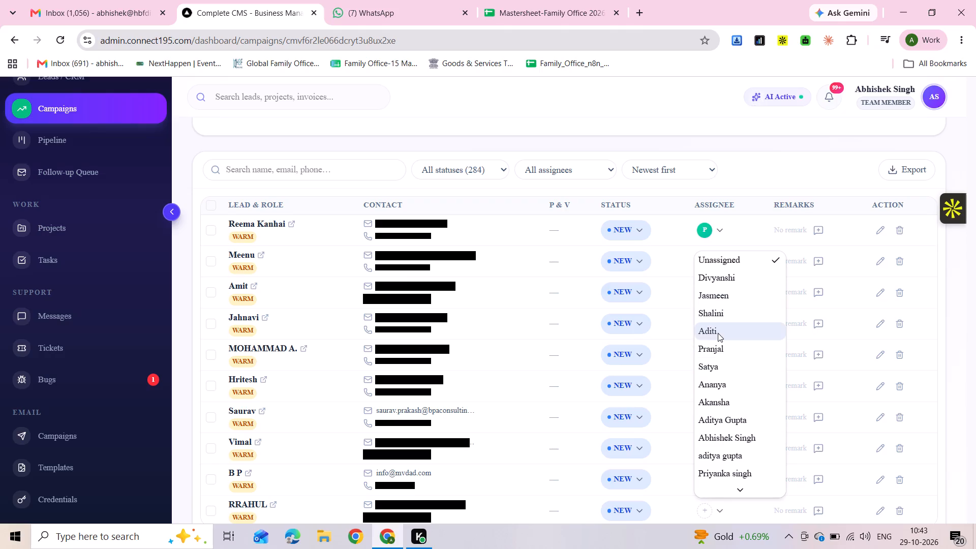
pyautogui.click(716, 351)
# Assign the unassigned leads Jahnavi, Mohammad and Saurav to Aditi.
pyautogui.click(703, 320)
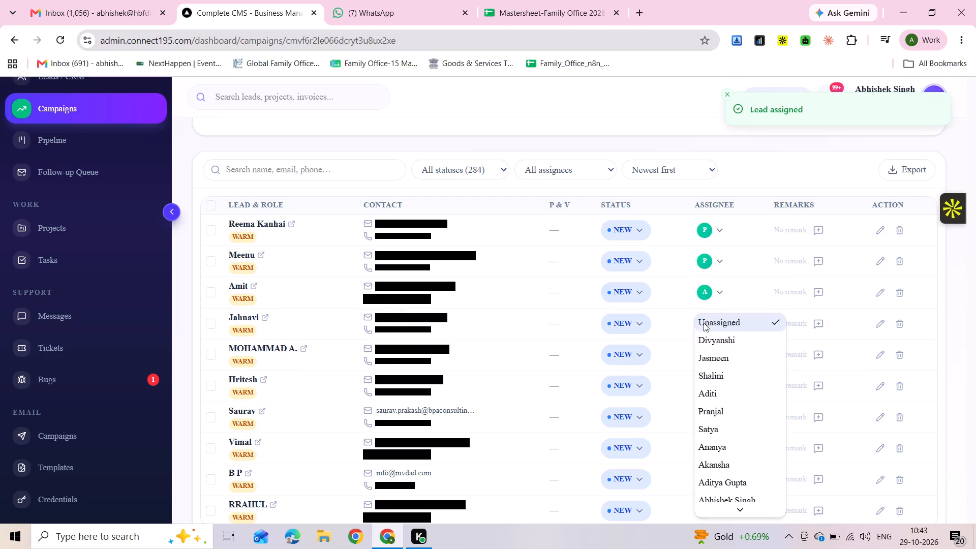
pyautogui.click(713, 389)
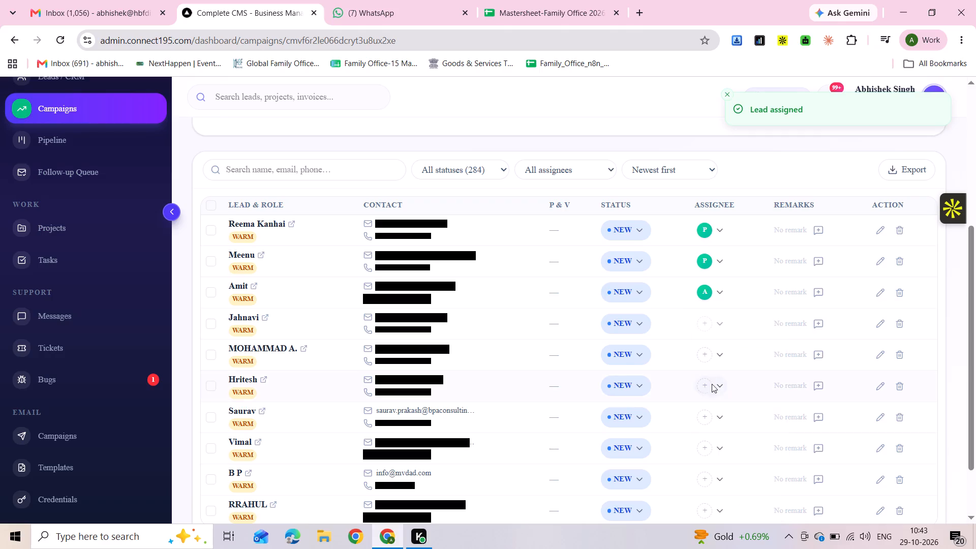
pyautogui.click(704, 355)
pyautogui.click(706, 422)
pyautogui.click(699, 412)
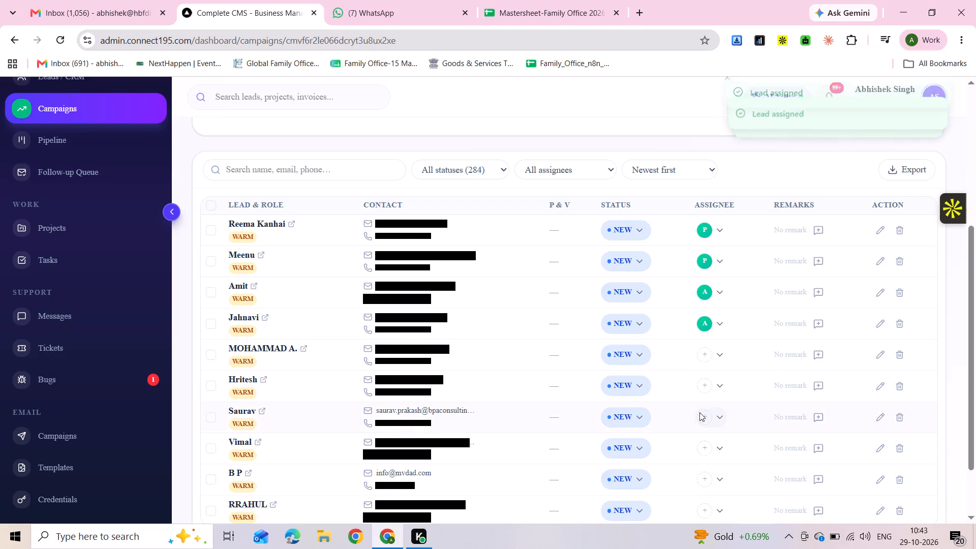
pyautogui.click(711, 481)
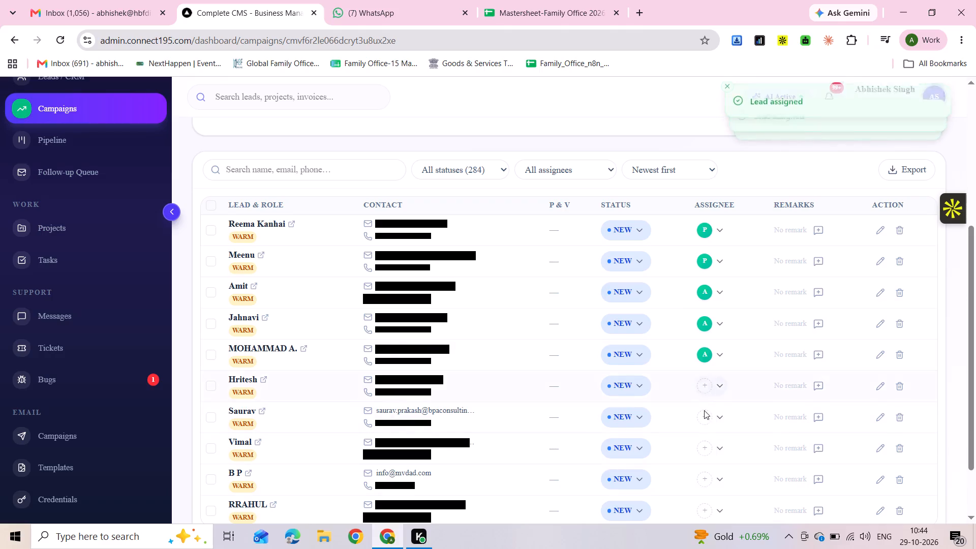
pyautogui.click(704, 419)
pyautogui.click(709, 490)
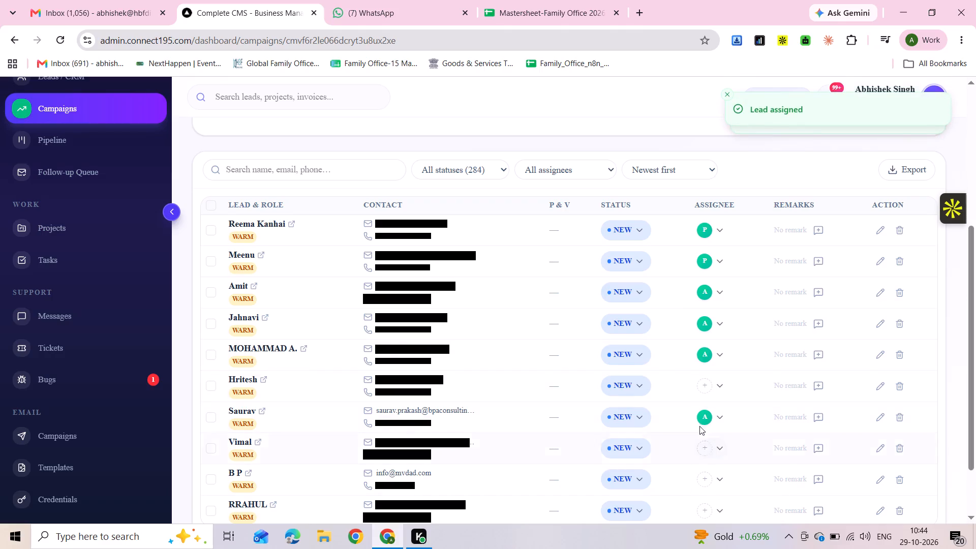
# Assign the unassigned leads Hritesh, Vimal and B P to Aditi.
pyautogui.click(705, 385)
pyautogui.click(712, 454)
pyautogui.scroll(-1, 690, 467)
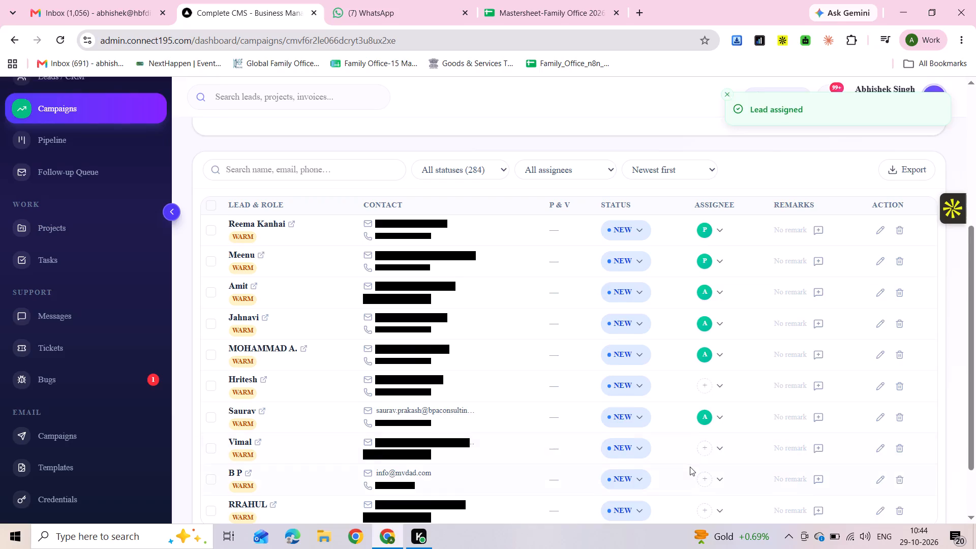
pyautogui.scroll(-1, 690, 467)
pyautogui.click(705, 377)
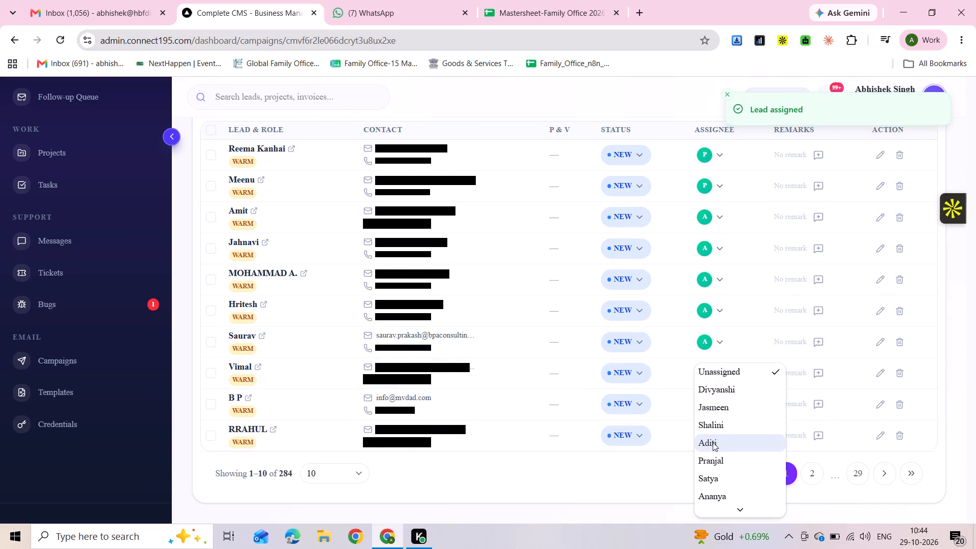
pyautogui.click(713, 442)
pyautogui.click(703, 400)
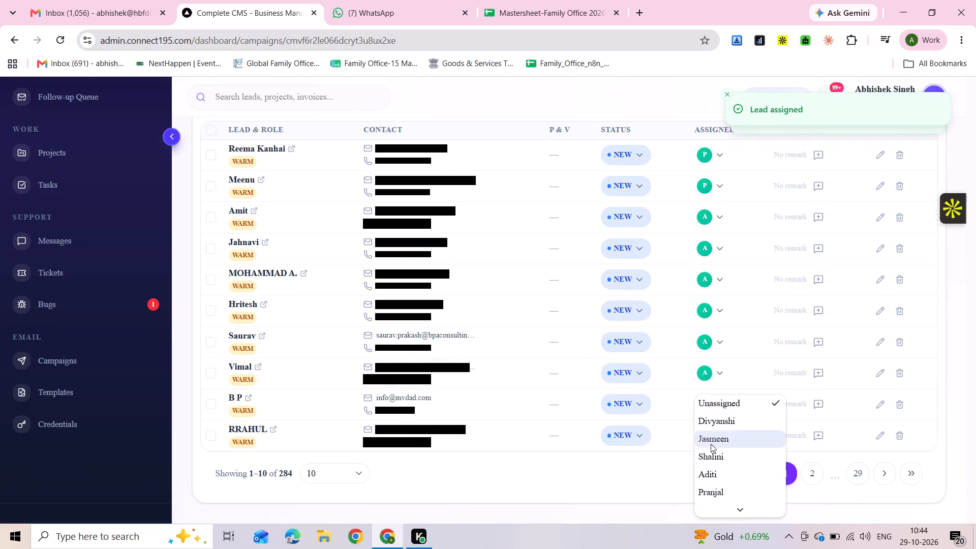
pyautogui.click(709, 473)
# Assign Rrahul's unassigned lead, the last one on the first page, to Divyanshi.
pyautogui.click(706, 435)
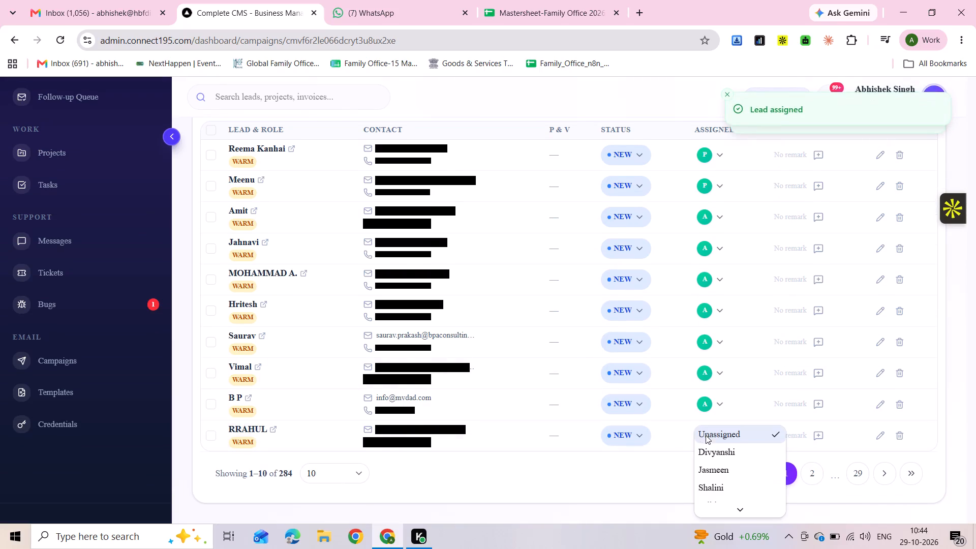
pyautogui.click(711, 456)
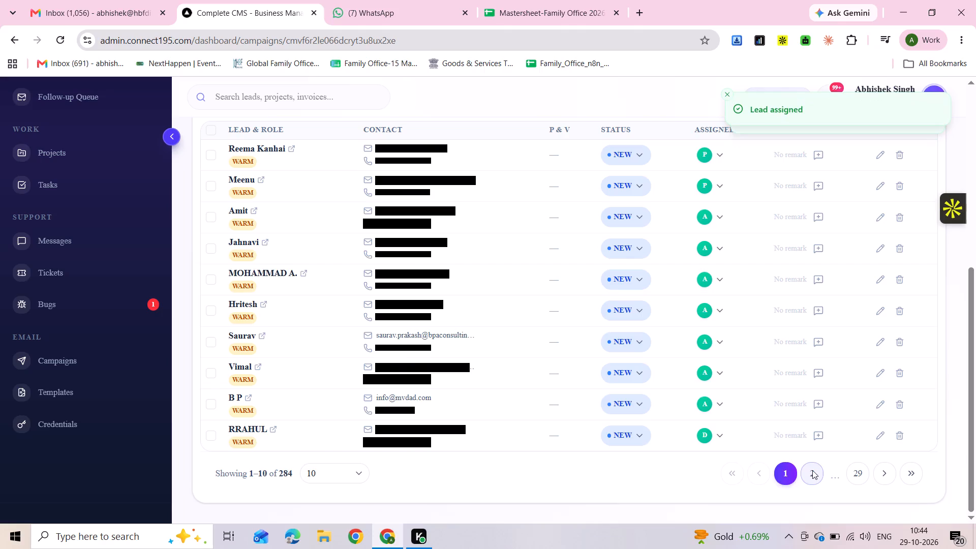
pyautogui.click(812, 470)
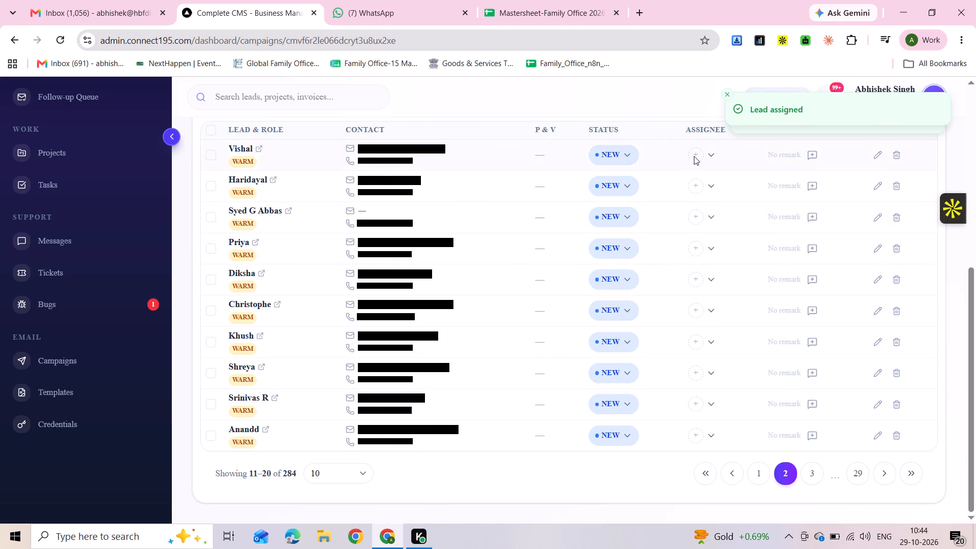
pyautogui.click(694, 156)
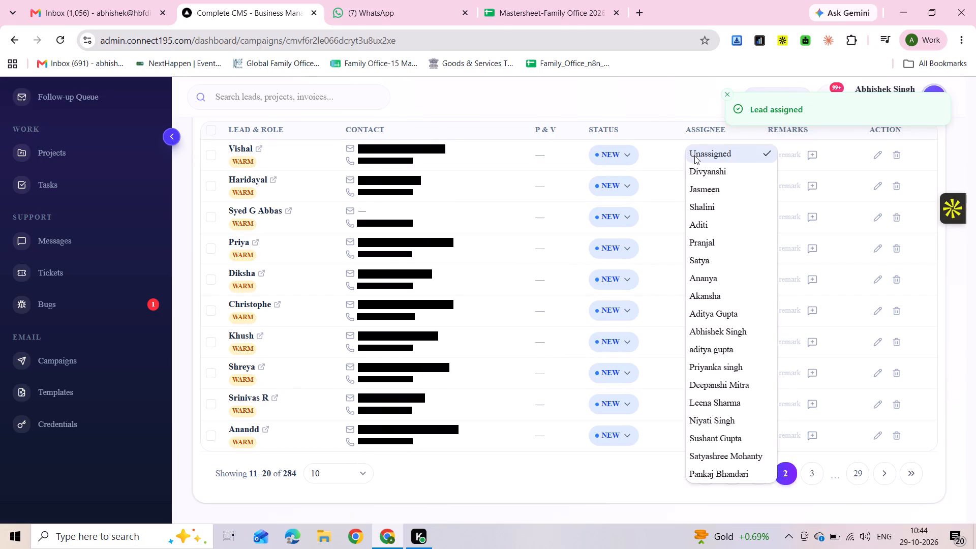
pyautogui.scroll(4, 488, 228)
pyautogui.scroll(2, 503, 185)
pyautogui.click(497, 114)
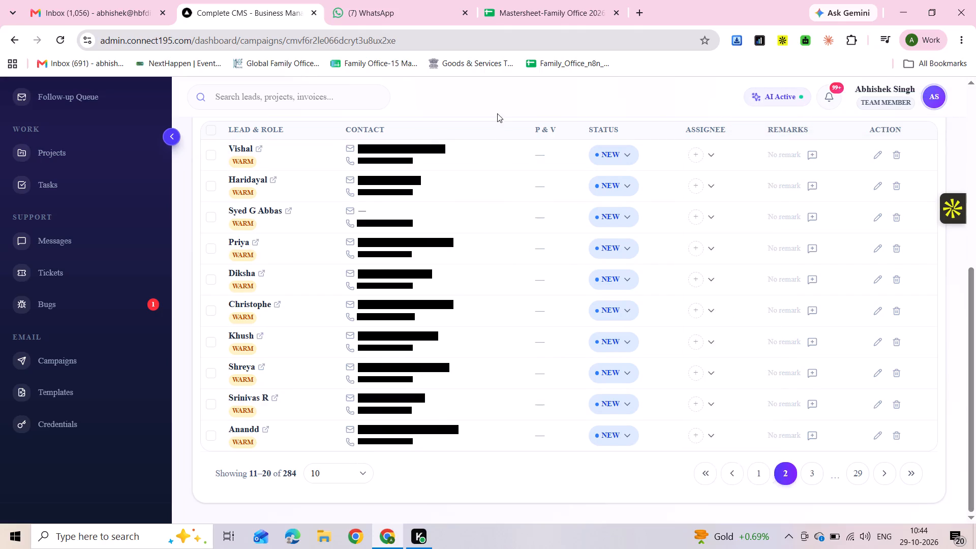
# Filter the campaign's leads to Unassigned with status New and look through the listed leads.
pyautogui.scroll(3, 497, 124)
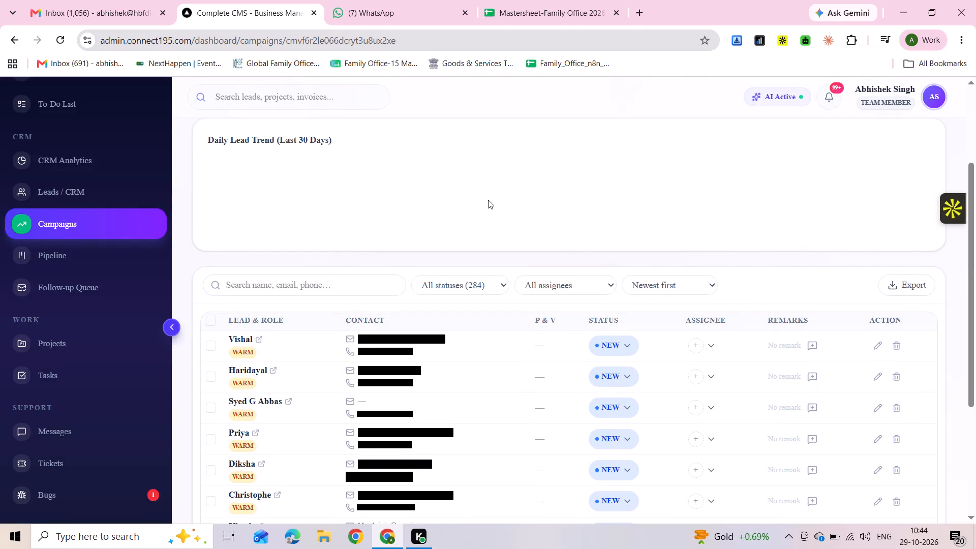
pyautogui.scroll(-1, 495, 212)
pyautogui.click(563, 224)
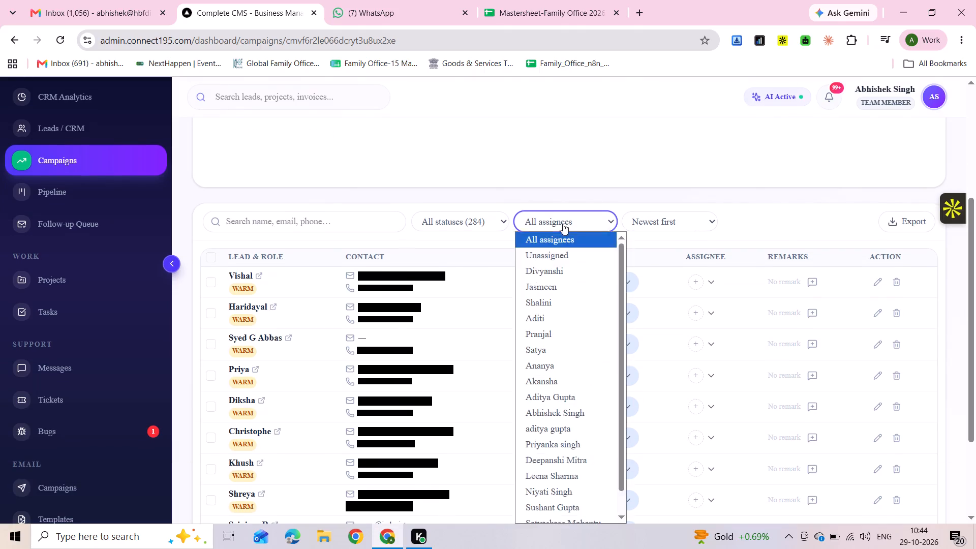
pyautogui.click(555, 257)
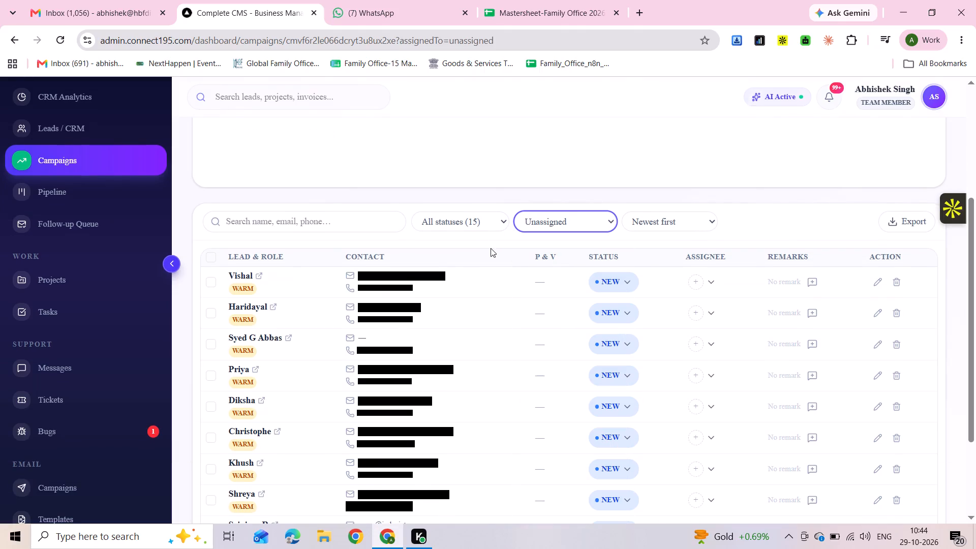
pyautogui.click(467, 218)
pyautogui.click(446, 251)
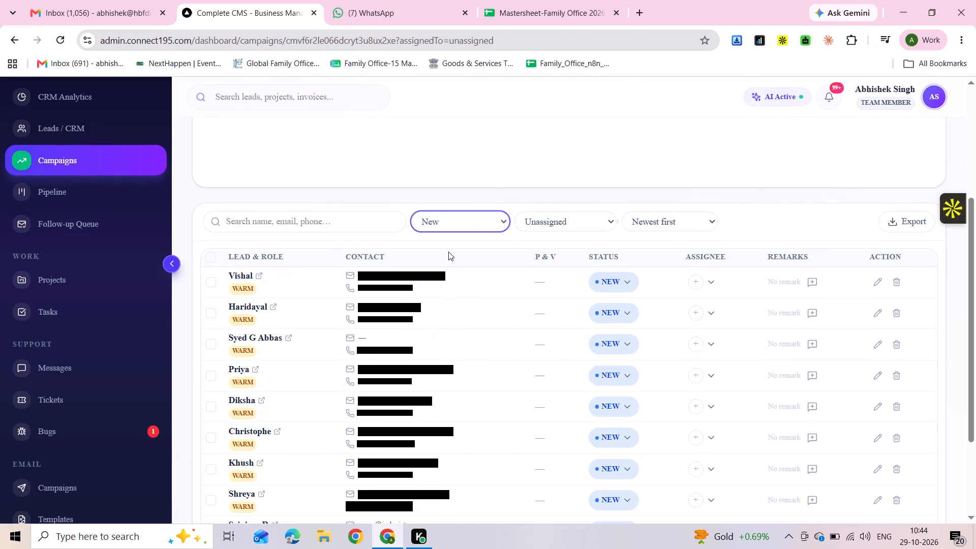
pyautogui.scroll(-5, 525, 267)
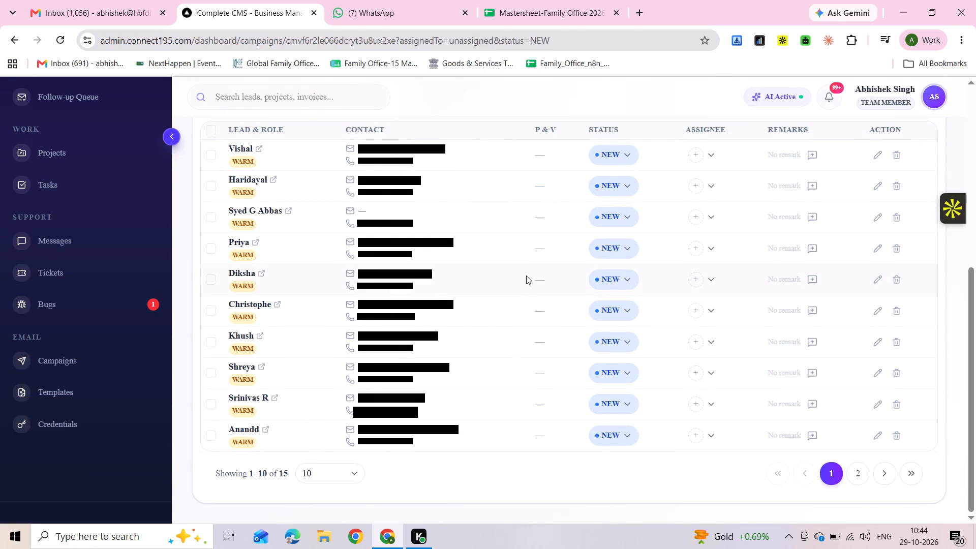
pyautogui.scroll(2, 633, 292)
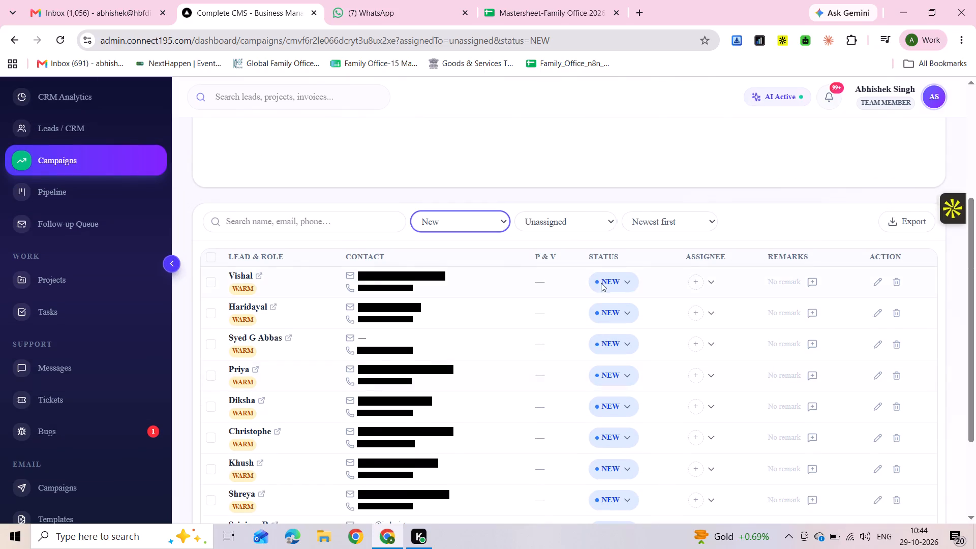
pyautogui.scroll(-1, 603, 299)
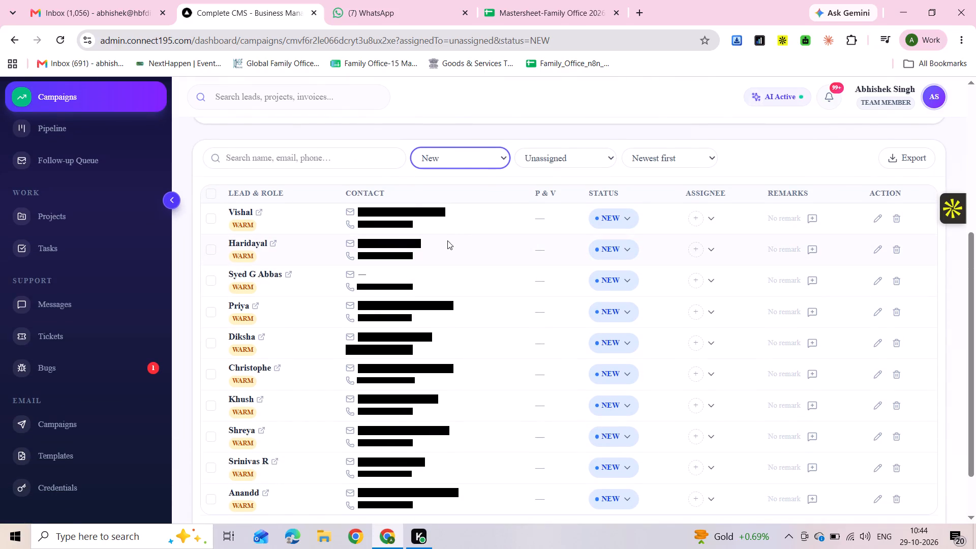
# Change the lead filters to assignee Pranjal with all statuses.
pyautogui.click(698, 218)
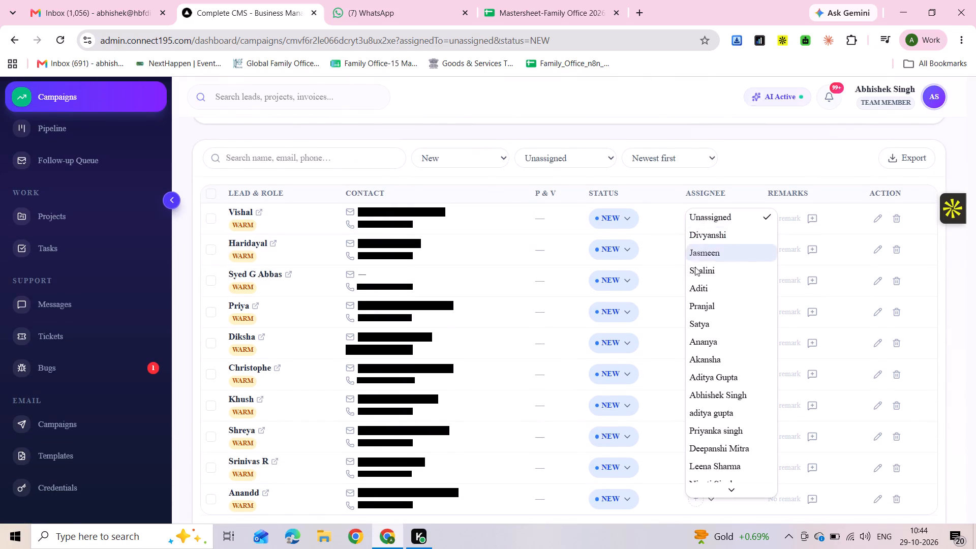
pyautogui.click(546, 160)
pyautogui.click(547, 161)
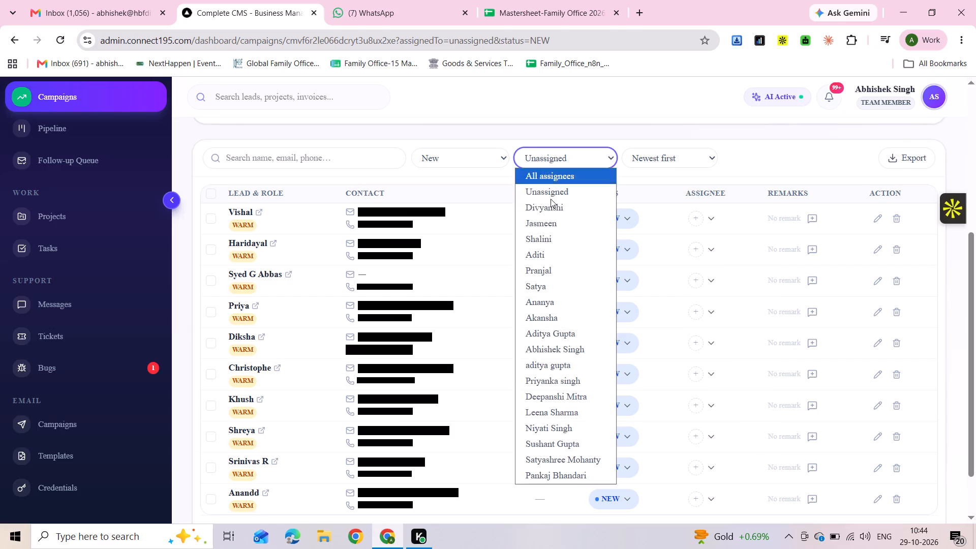
pyautogui.click(540, 263)
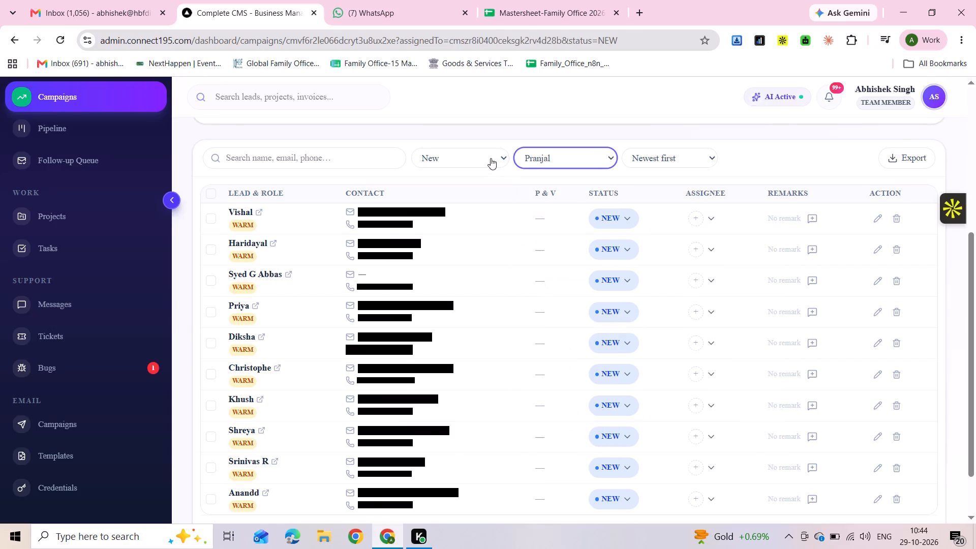
pyautogui.click(483, 154)
pyautogui.click(465, 173)
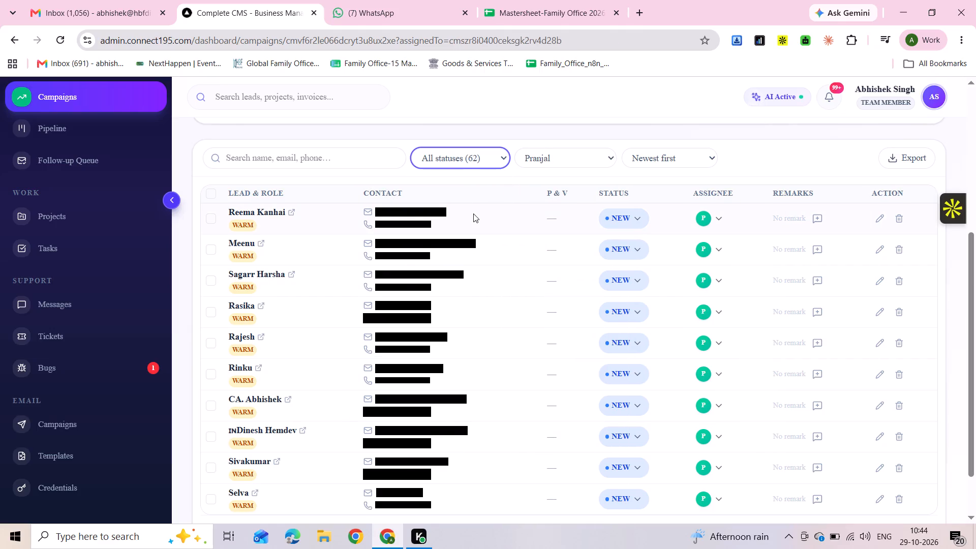
# Narrow Pranjal's campaign leads to status New and check the filtered list through to its page count.
pyautogui.scroll(-5, 472, 216)
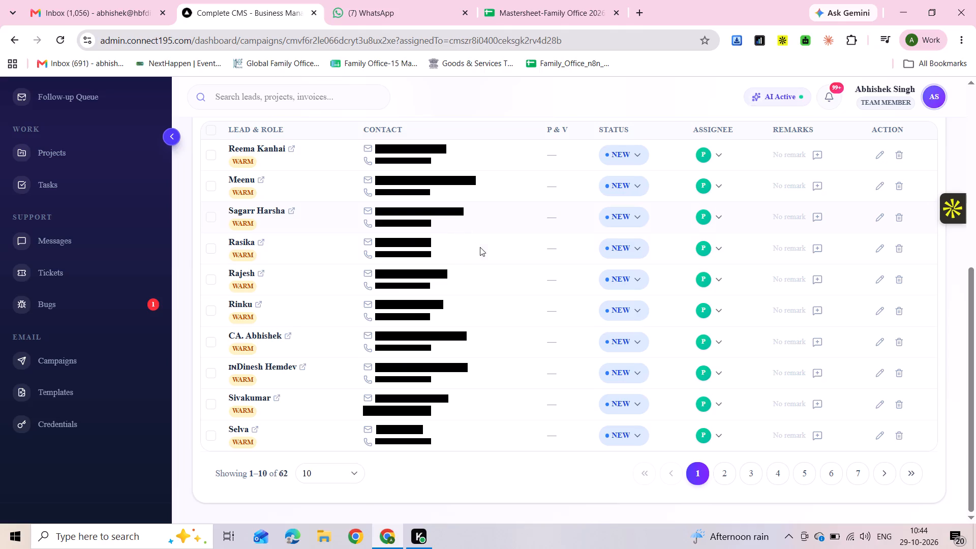
pyautogui.scroll(2, 481, 265)
pyautogui.click(475, 221)
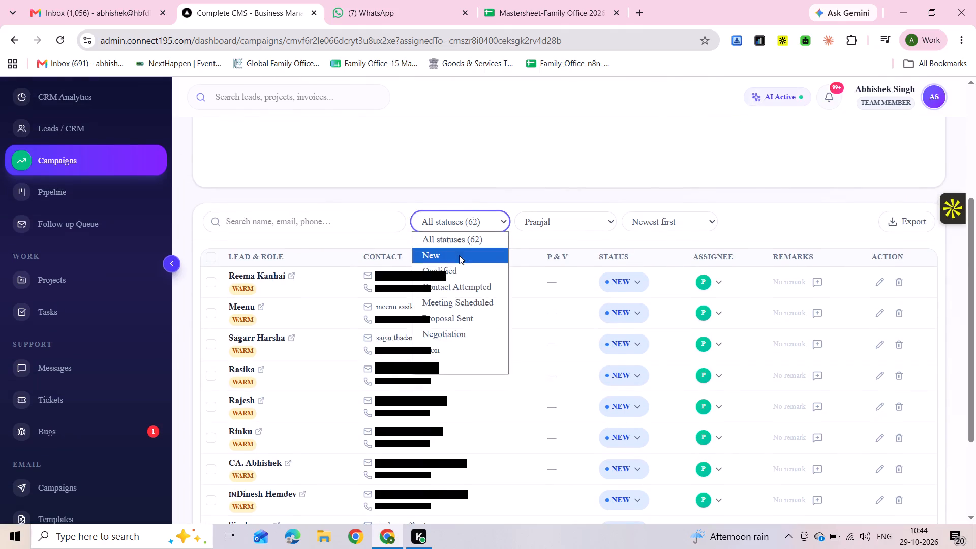
pyautogui.click(459, 255)
pyautogui.scroll(-6, 457, 257)
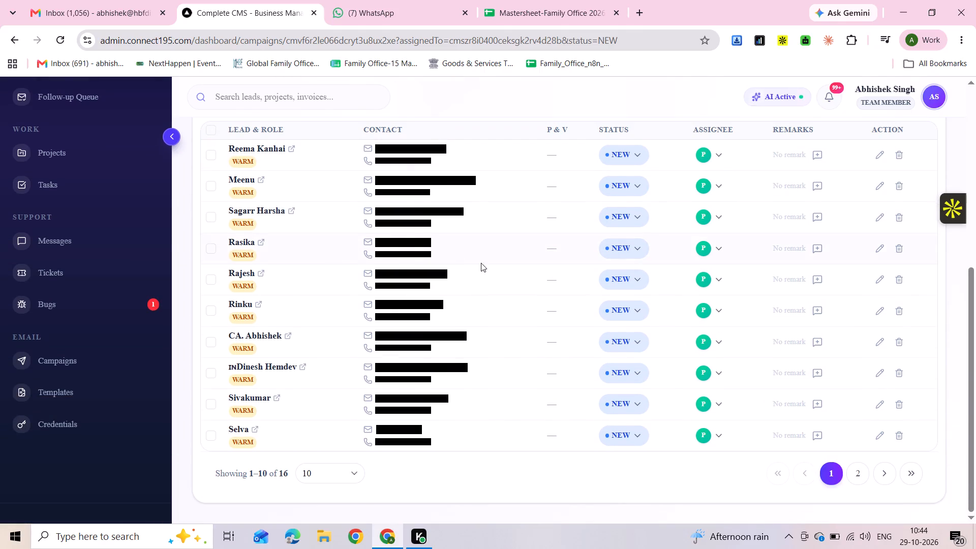